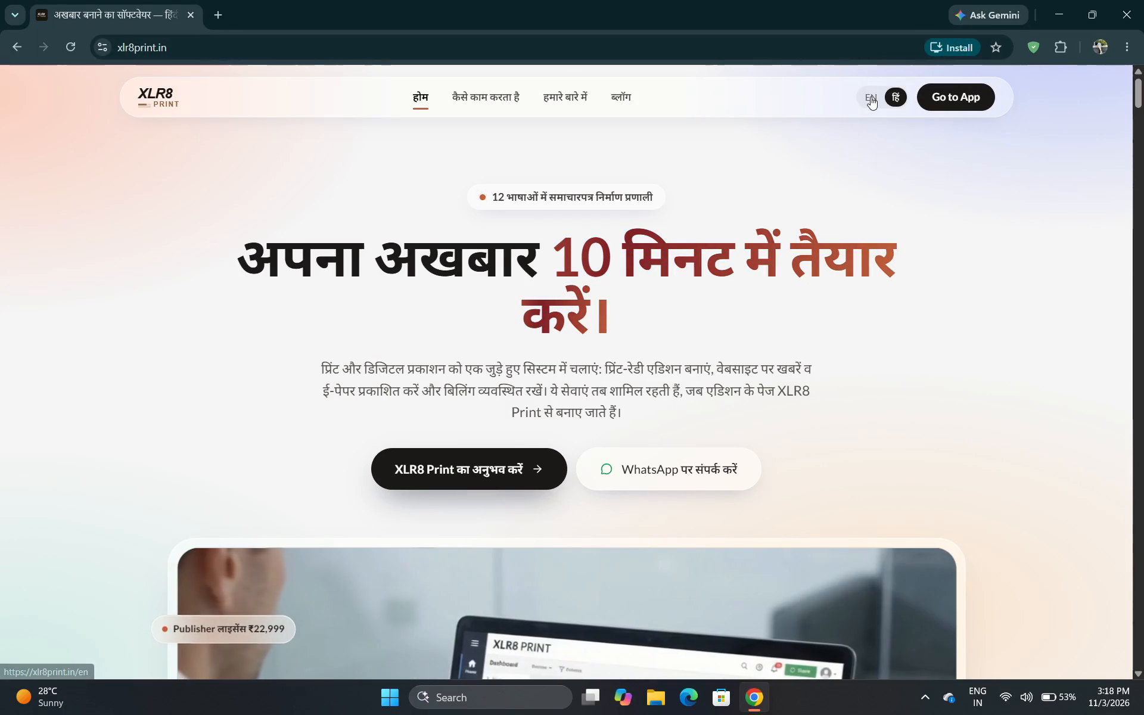
Switch the XLR8 Print website language to English.
{"action": "left_click", "coordinate": [871, 97]}
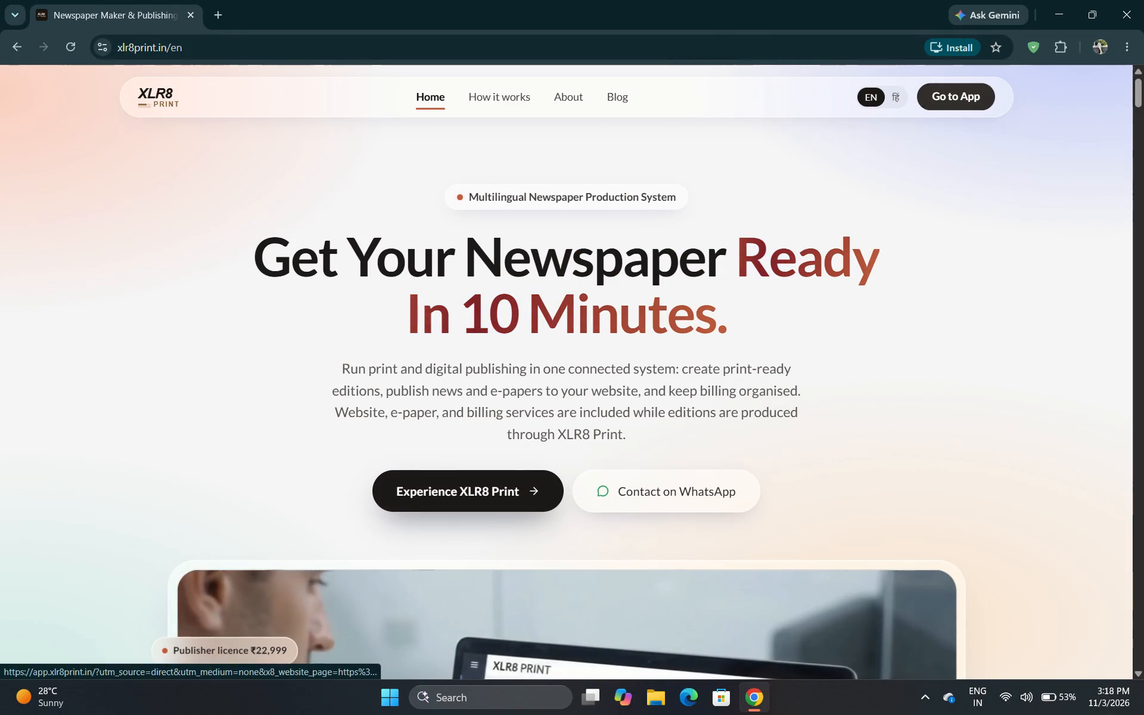
Open the XLR8 Print onboarding app using the home page's Start with XLR8 link below the introduction.
{"action": "scroll", "coordinate": [816, 226], "scroll_direction": "down", "scroll_amount": 13}
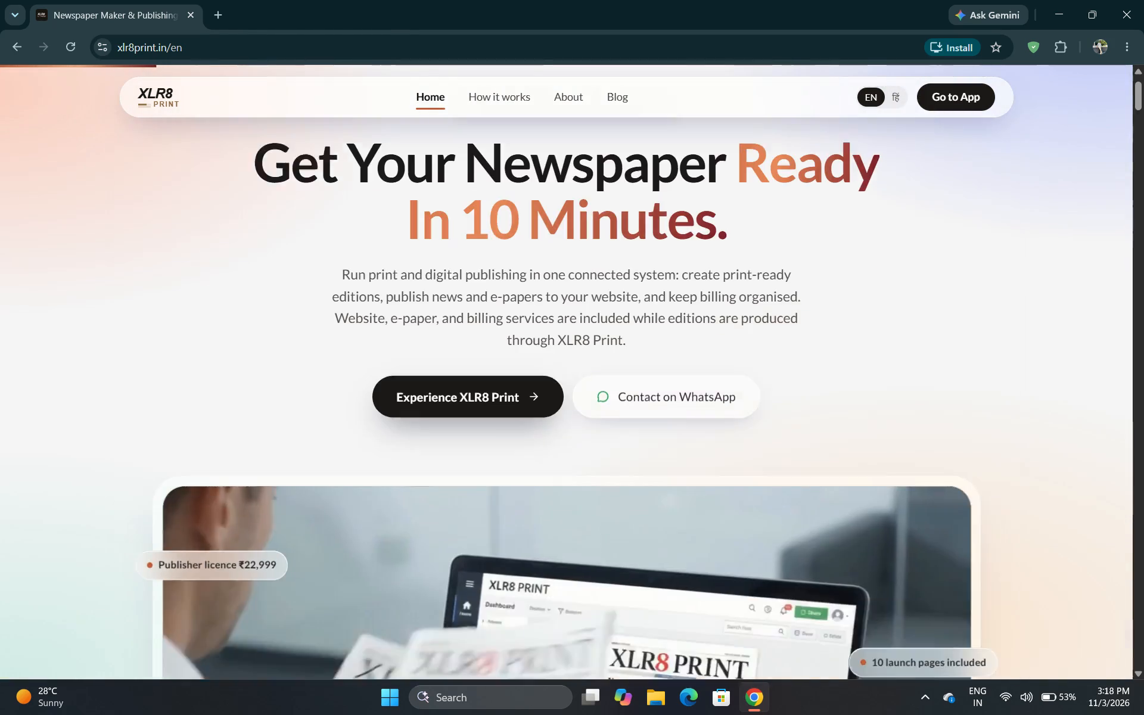
{"action": "scroll", "coordinate": [816, 226], "scroll_direction": "down", "scroll_amount": 1}
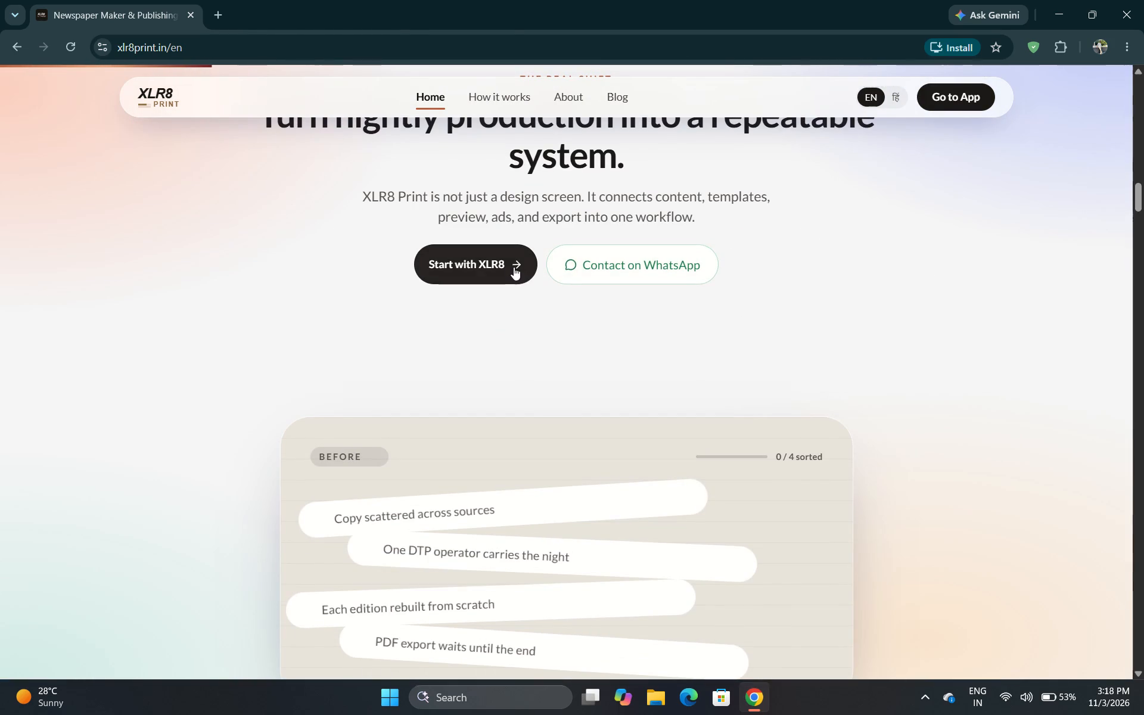
{"action": "left_click", "coordinate": [507, 264]}
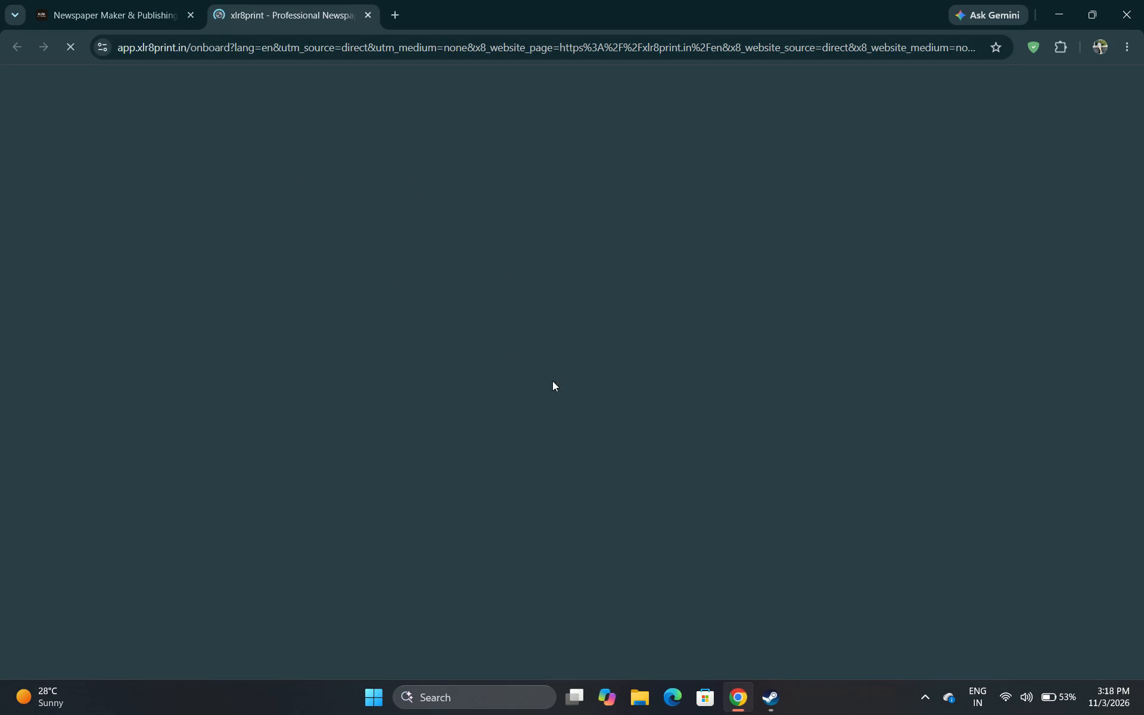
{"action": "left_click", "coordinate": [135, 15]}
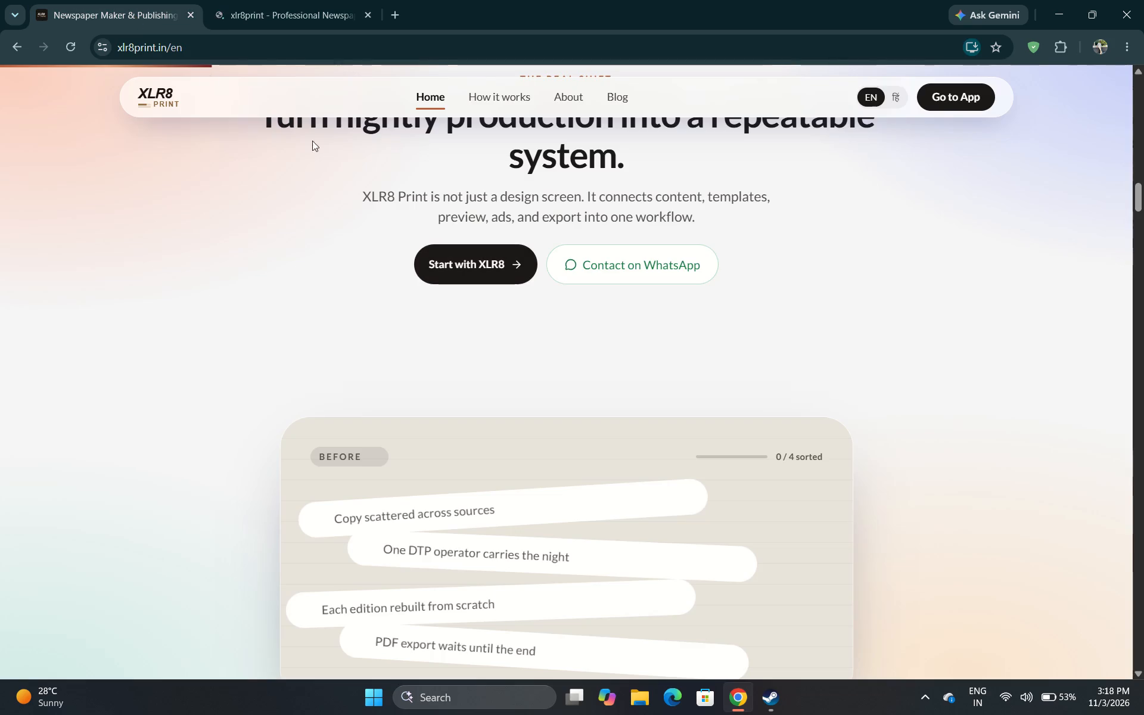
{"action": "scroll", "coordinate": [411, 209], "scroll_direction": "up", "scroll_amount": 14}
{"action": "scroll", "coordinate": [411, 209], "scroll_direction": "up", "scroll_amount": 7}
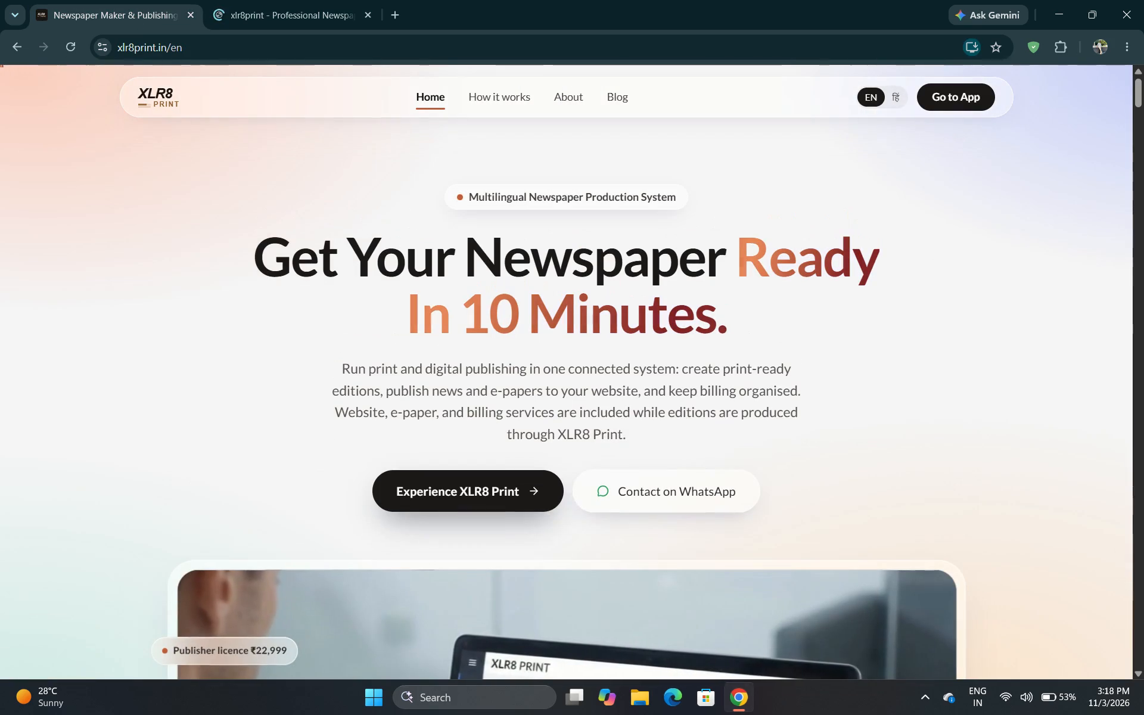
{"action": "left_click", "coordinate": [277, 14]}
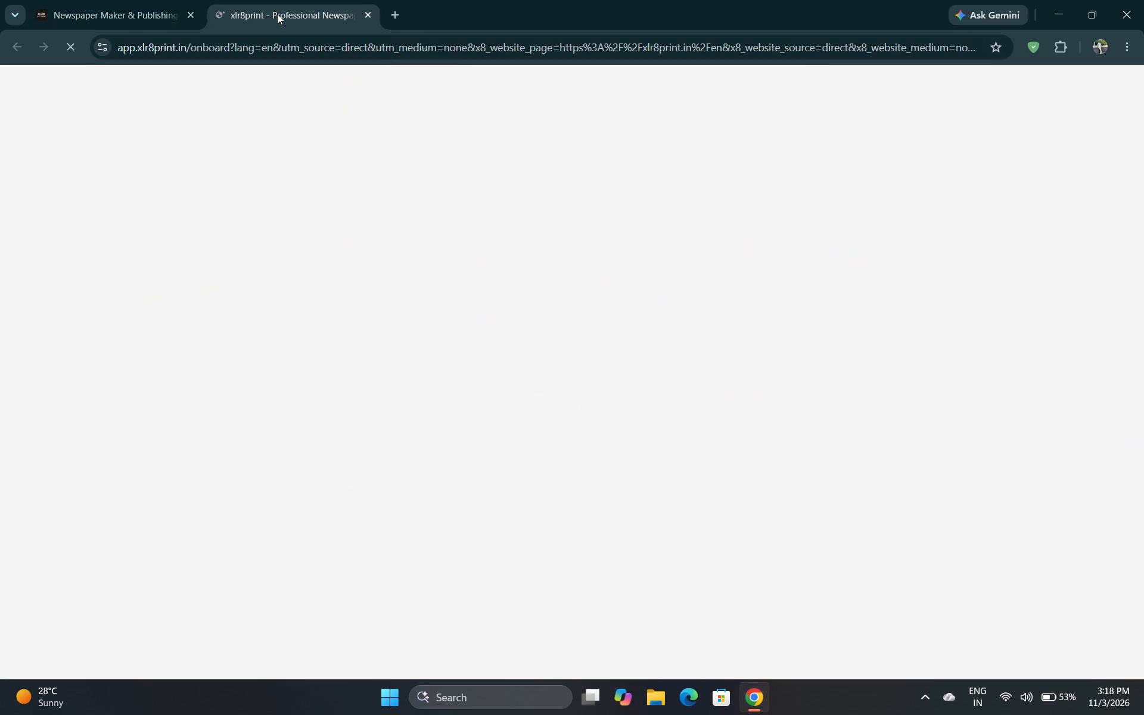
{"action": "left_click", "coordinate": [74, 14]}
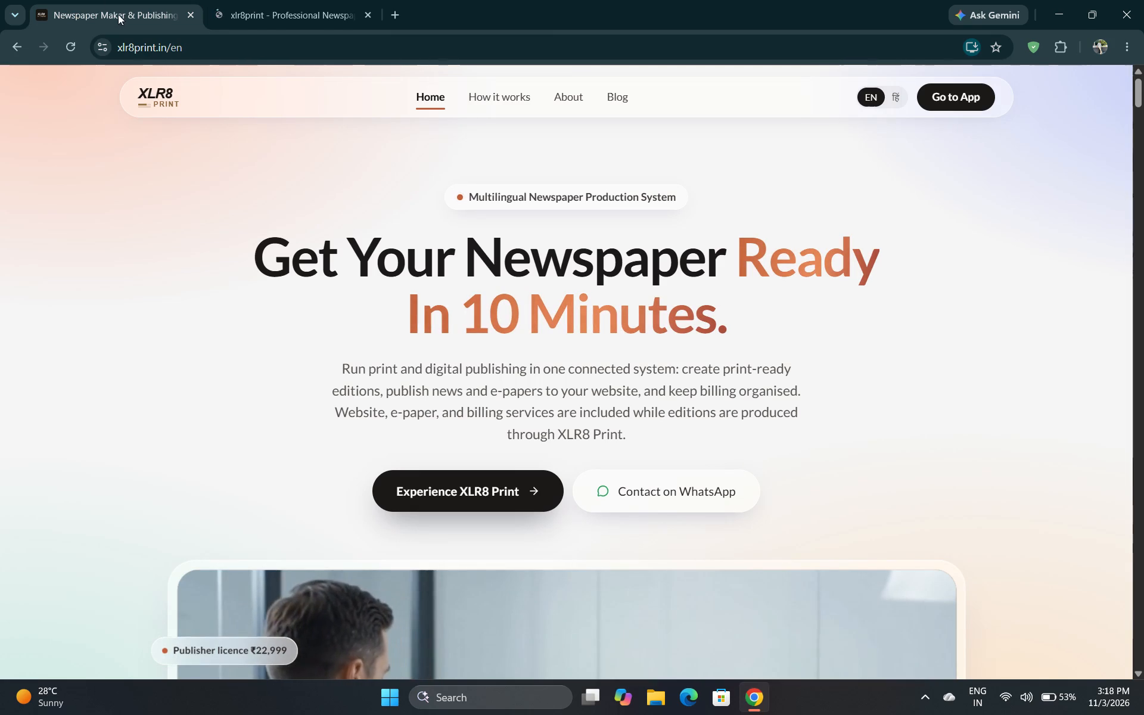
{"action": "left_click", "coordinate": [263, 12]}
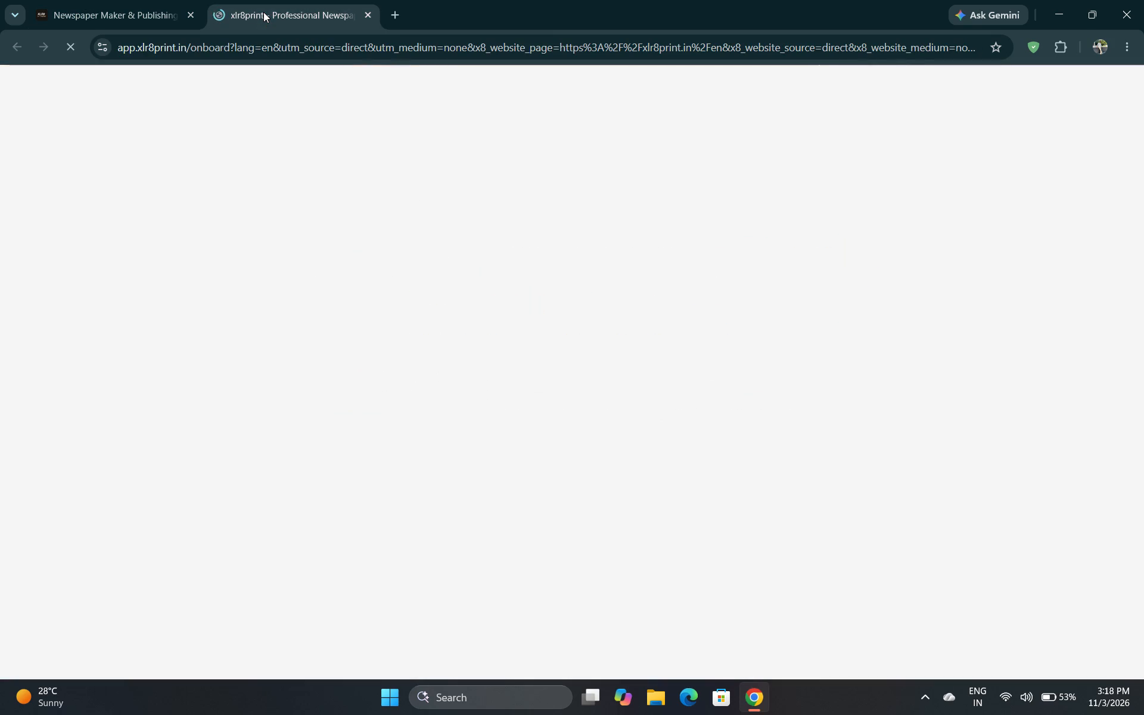
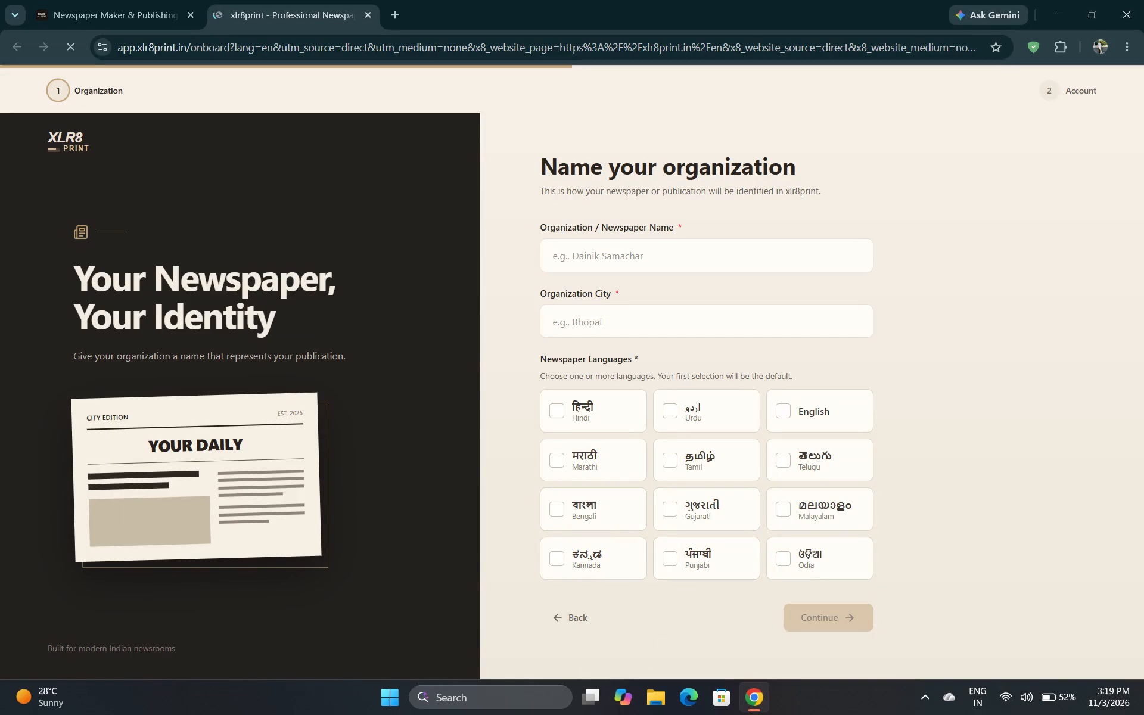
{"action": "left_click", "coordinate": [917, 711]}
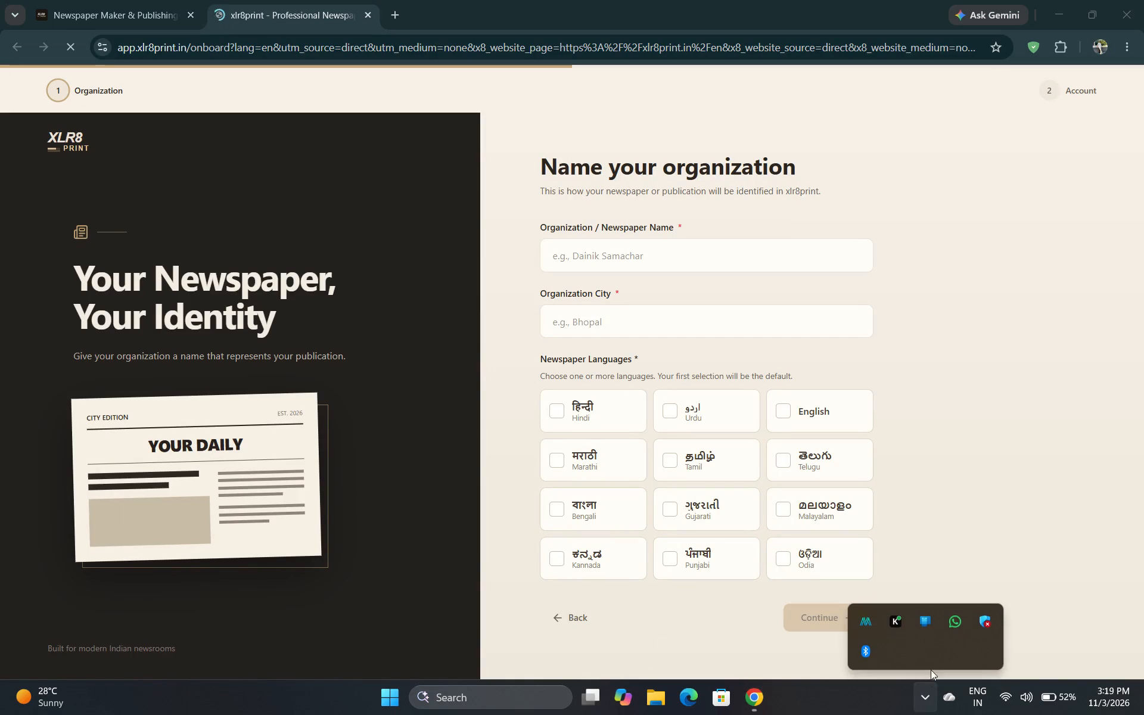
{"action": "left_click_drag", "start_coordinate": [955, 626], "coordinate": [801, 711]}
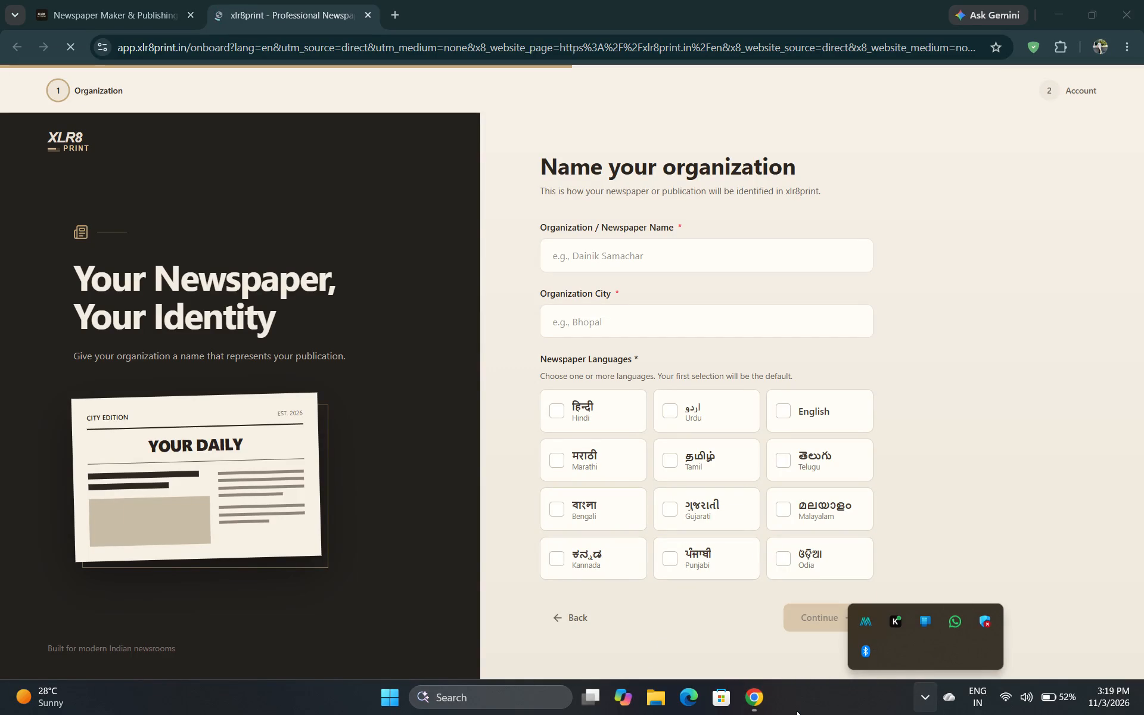
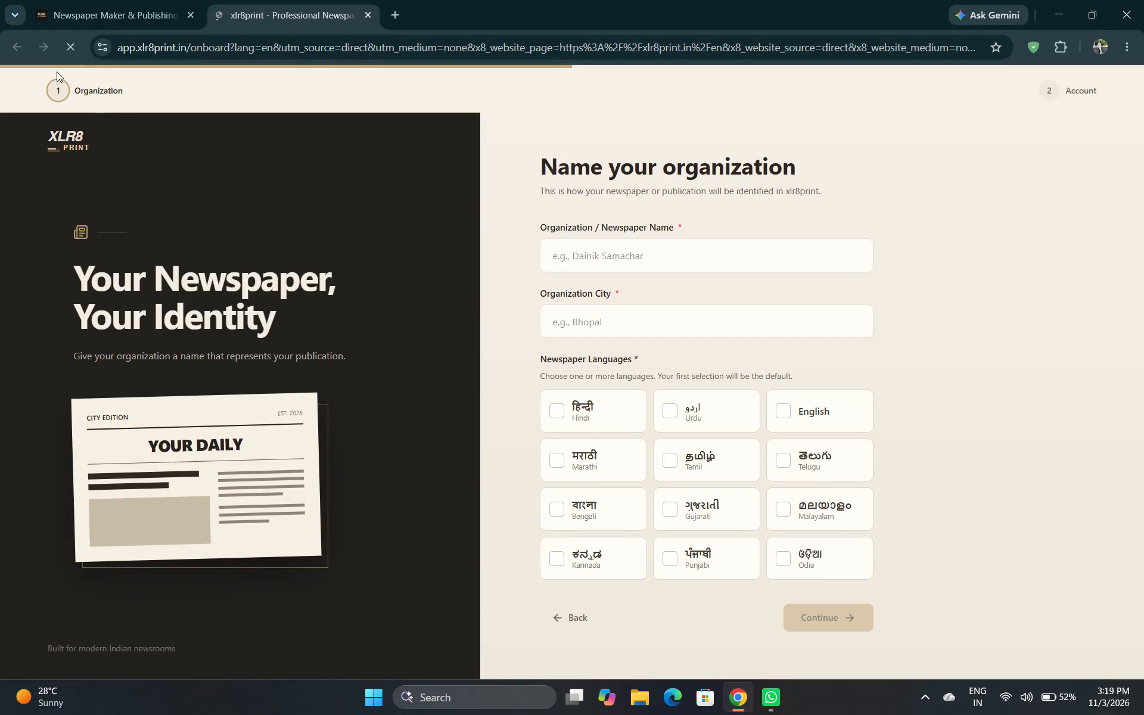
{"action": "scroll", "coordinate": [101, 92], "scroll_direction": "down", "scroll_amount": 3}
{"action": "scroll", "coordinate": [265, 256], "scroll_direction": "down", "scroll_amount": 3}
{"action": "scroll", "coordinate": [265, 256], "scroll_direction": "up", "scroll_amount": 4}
Return to the XLR8 Print website's home page and look through its pricing plans, product orientation and automated DTP sections.
{"action": "left_click", "coordinate": [114, 14]}
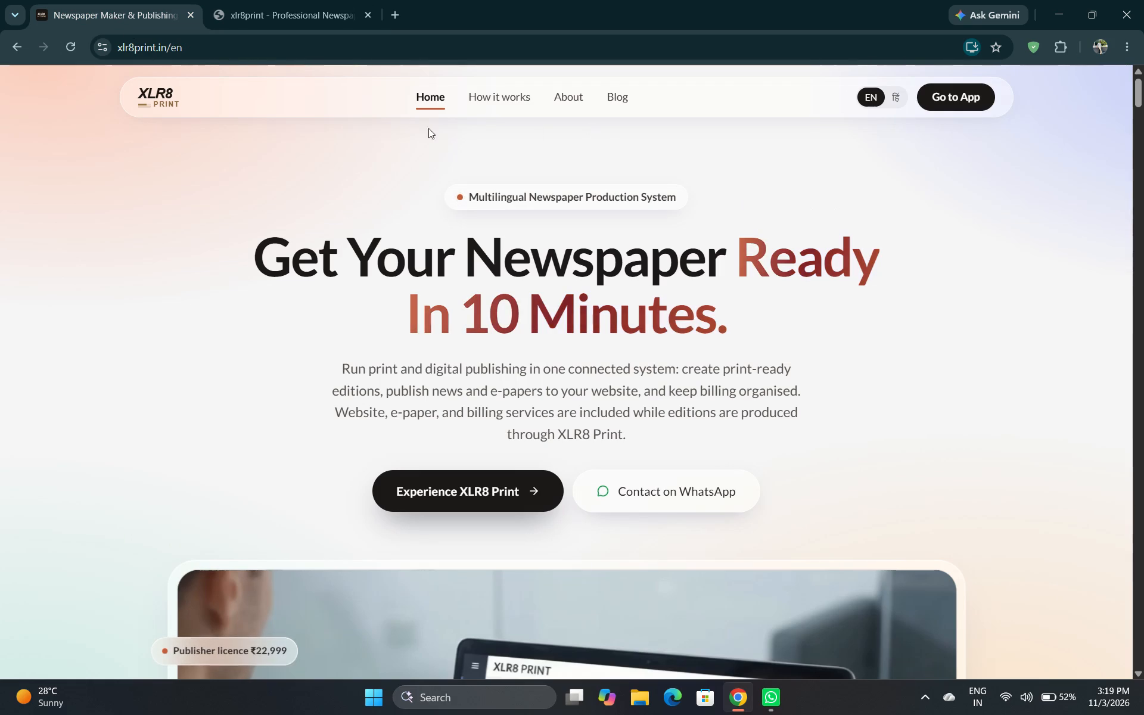
{"action": "scroll", "coordinate": [550, 461], "scroll_direction": "down", "scroll_amount": 2}
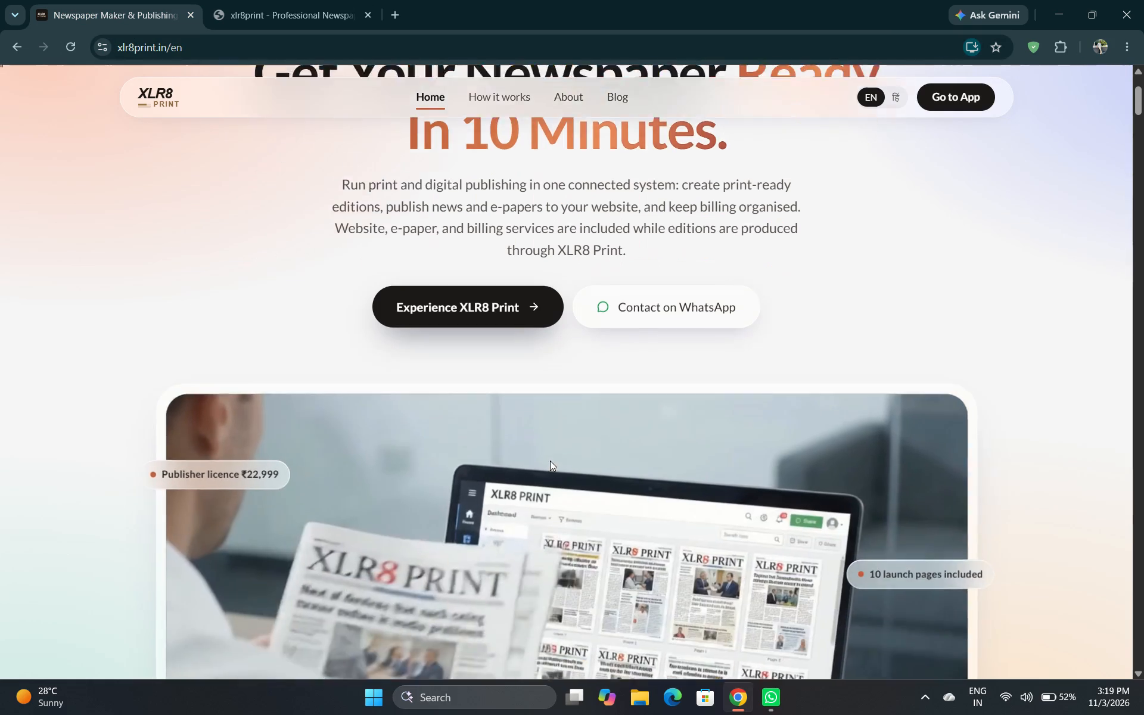
{"action": "scroll", "coordinate": [550, 461], "scroll_direction": "down", "scroll_amount": 15}
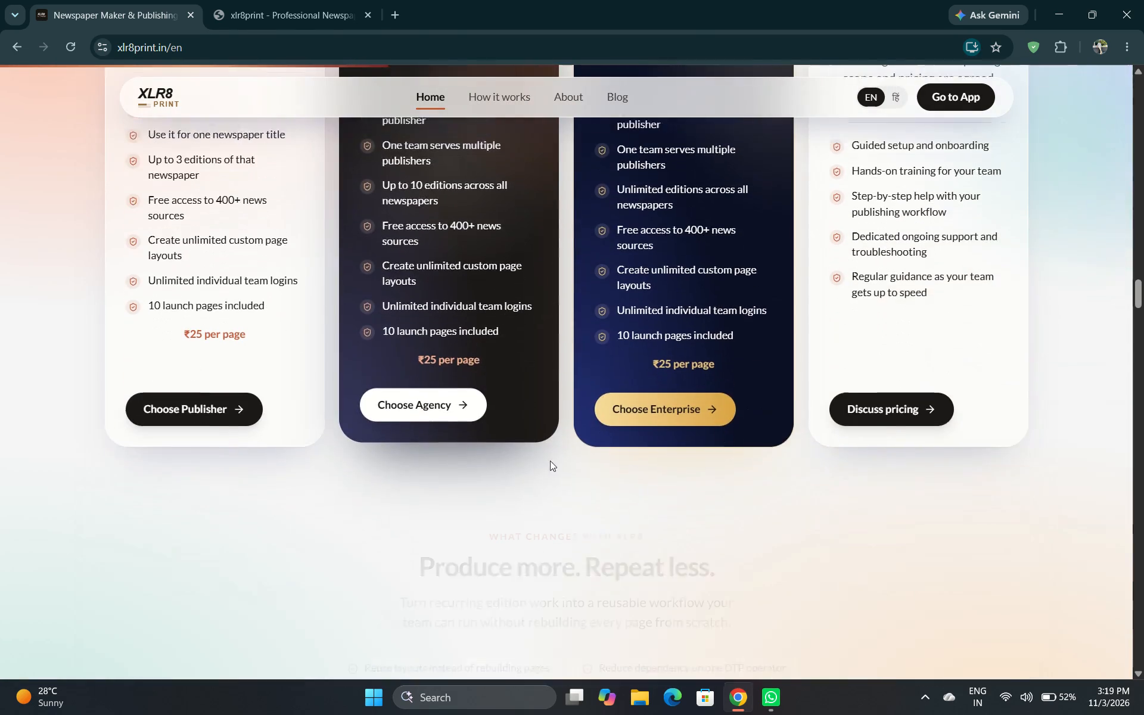
{"action": "scroll", "coordinate": [552, 458], "scroll_direction": "down", "scroll_amount": 10}
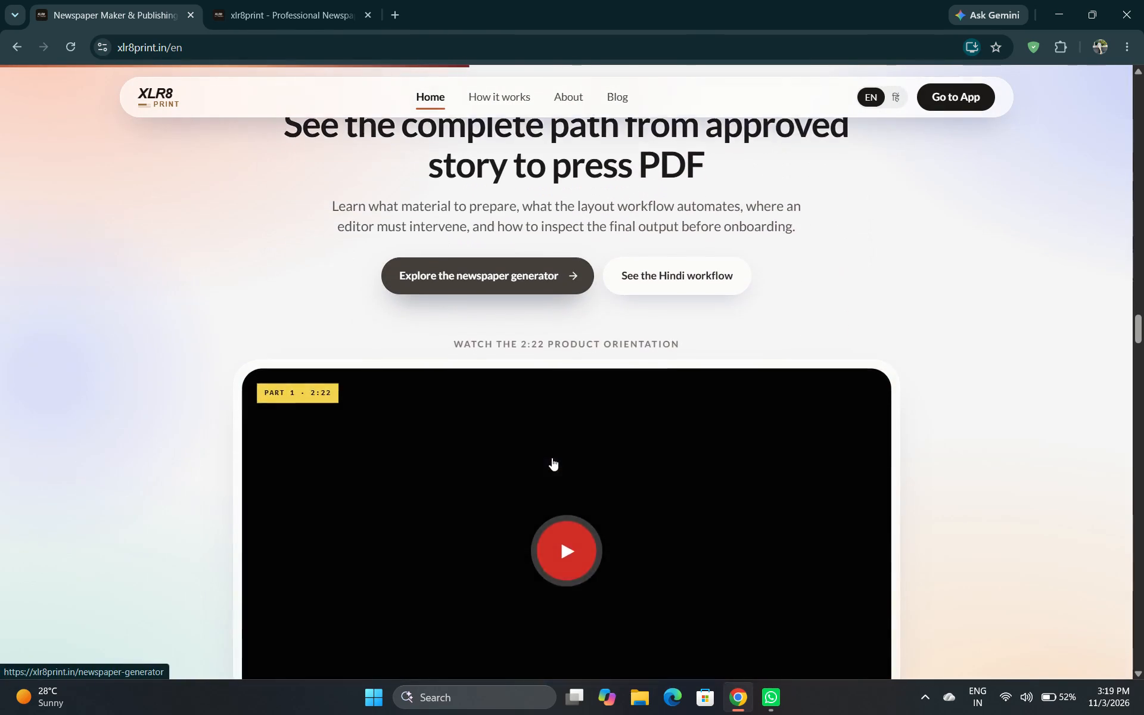
{"action": "scroll", "coordinate": [552, 458], "scroll_direction": "down", "scroll_amount": 12}
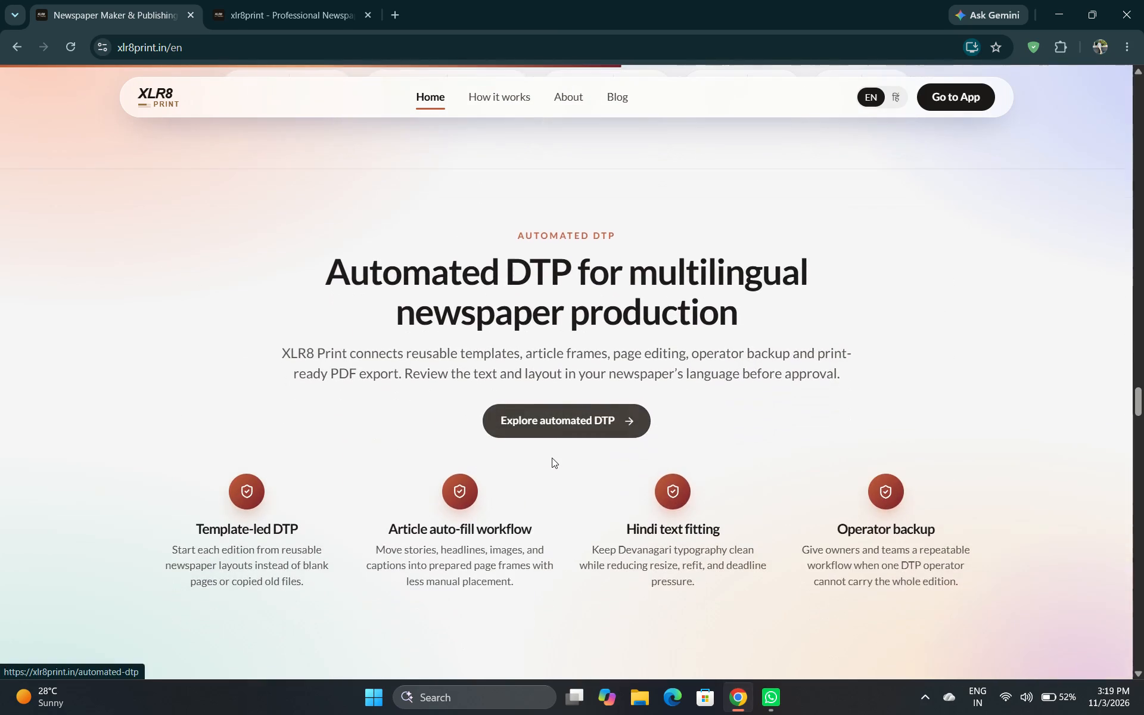
Look through the home page sections from automated DTP to the print samples and back to the pricing plans.
{"action": "scroll", "coordinate": [552, 458], "scroll_direction": "down", "scroll_amount": 8}
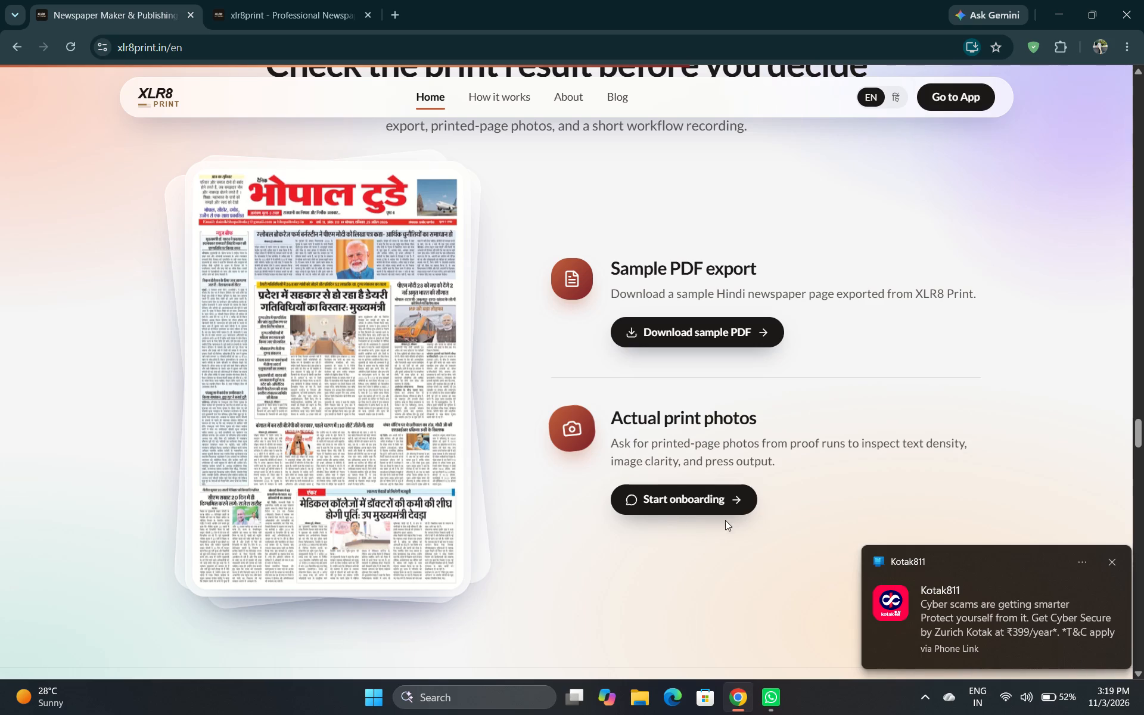
{"action": "scroll", "coordinate": [352, 300], "scroll_direction": "up", "scroll_amount": 1}
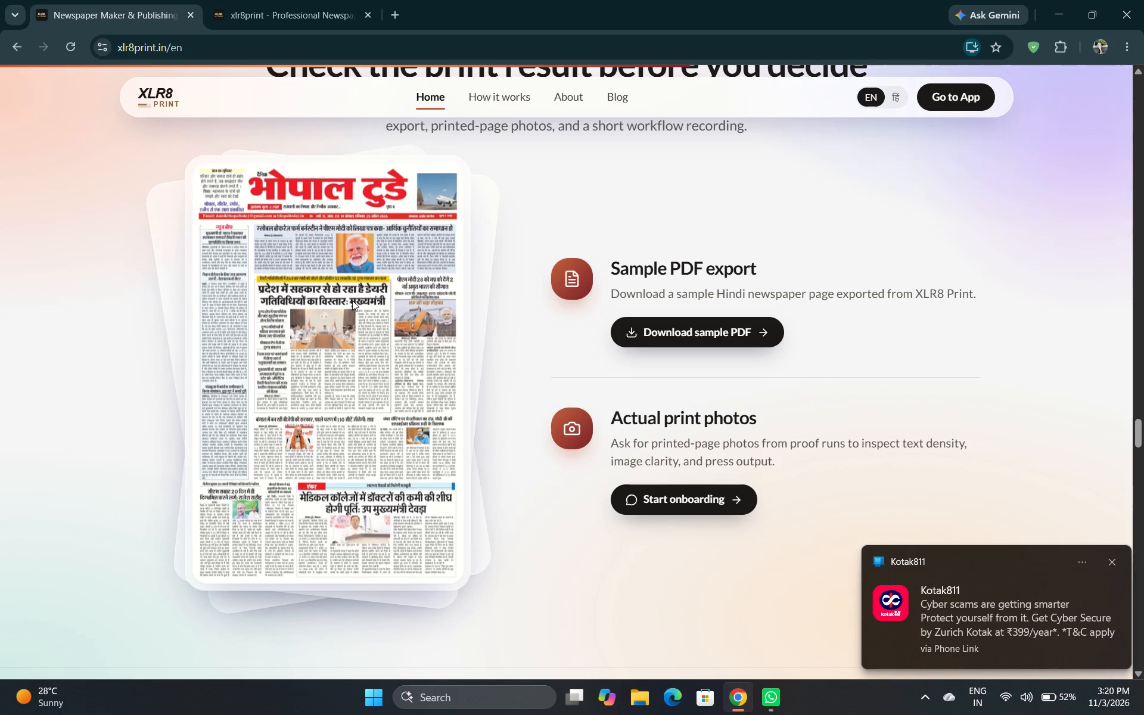
{"action": "scroll", "coordinate": [352, 300], "scroll_direction": "up", "scroll_amount": 14}
{"action": "scroll", "coordinate": [352, 300], "scroll_direction": "up", "scroll_amount": 7}
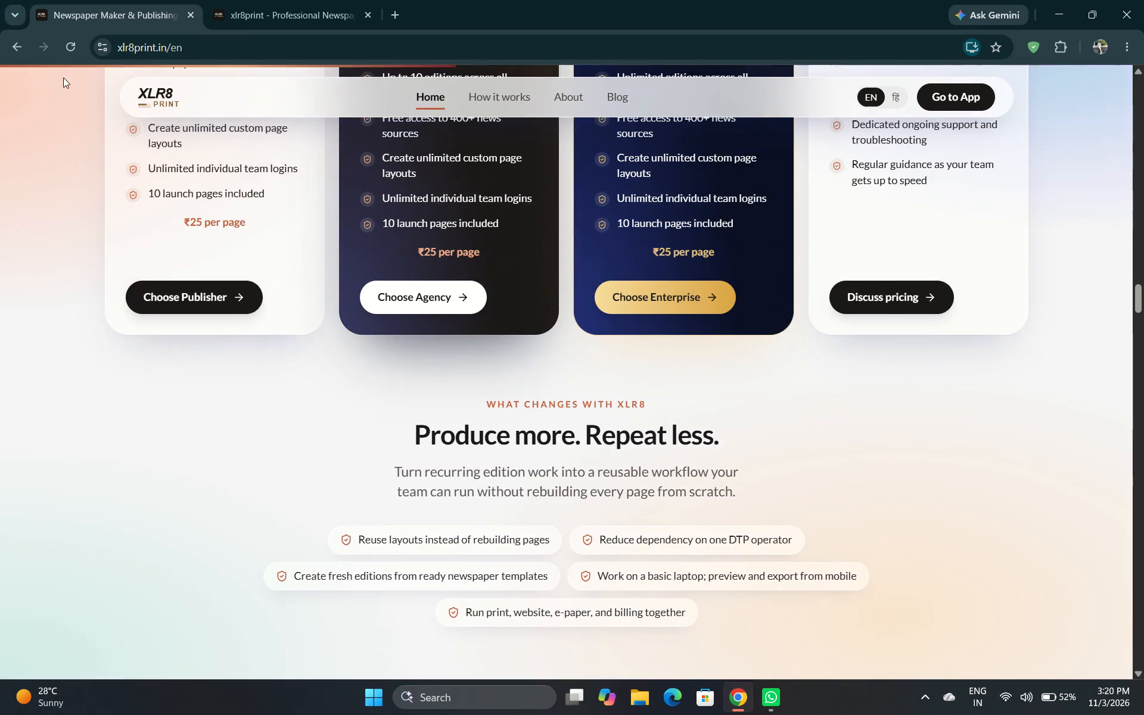
Examine the organization form on the already open xlr8print onboarding page, and return to the home page.
{"action": "left_click", "coordinate": [257, 14]}
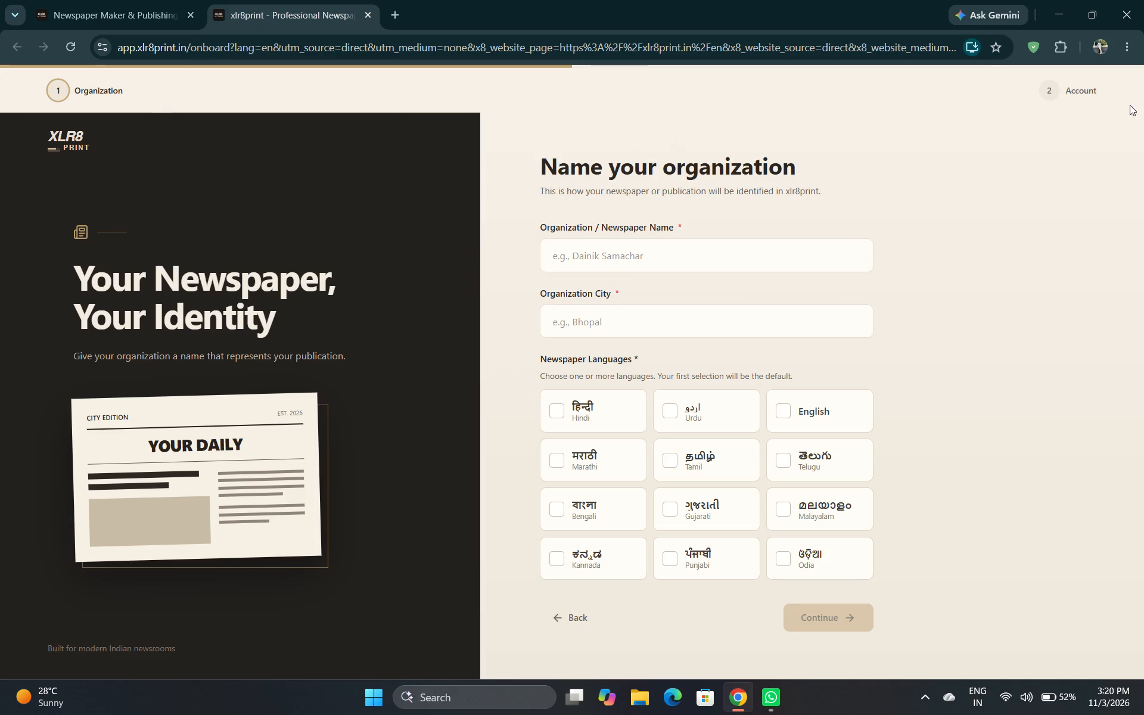
{"action": "left_click", "coordinate": [1076, 83]}
{"action": "left_click_drag", "start_coordinate": [1059, 97], "coordinate": [712, 234]}
{"action": "scroll", "coordinate": [712, 234], "scroll_direction": "down", "scroll_amount": 4}
{"action": "left_click", "coordinate": [480, 309]}
{"action": "left_click", "coordinate": [128, 17]}
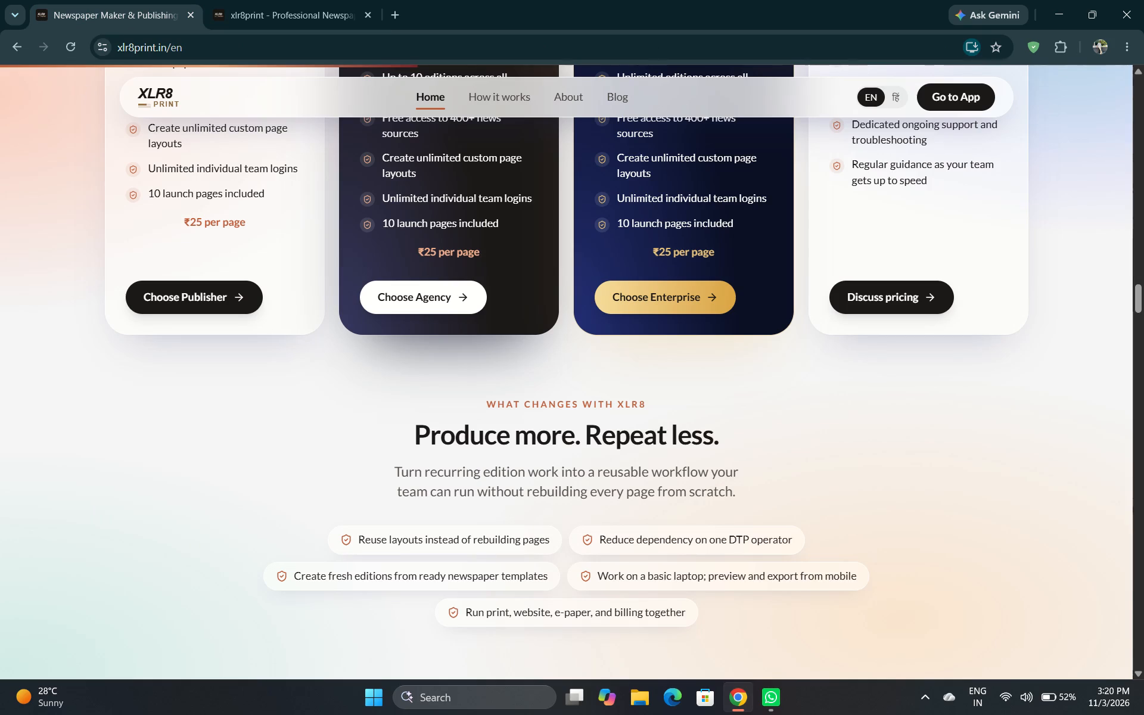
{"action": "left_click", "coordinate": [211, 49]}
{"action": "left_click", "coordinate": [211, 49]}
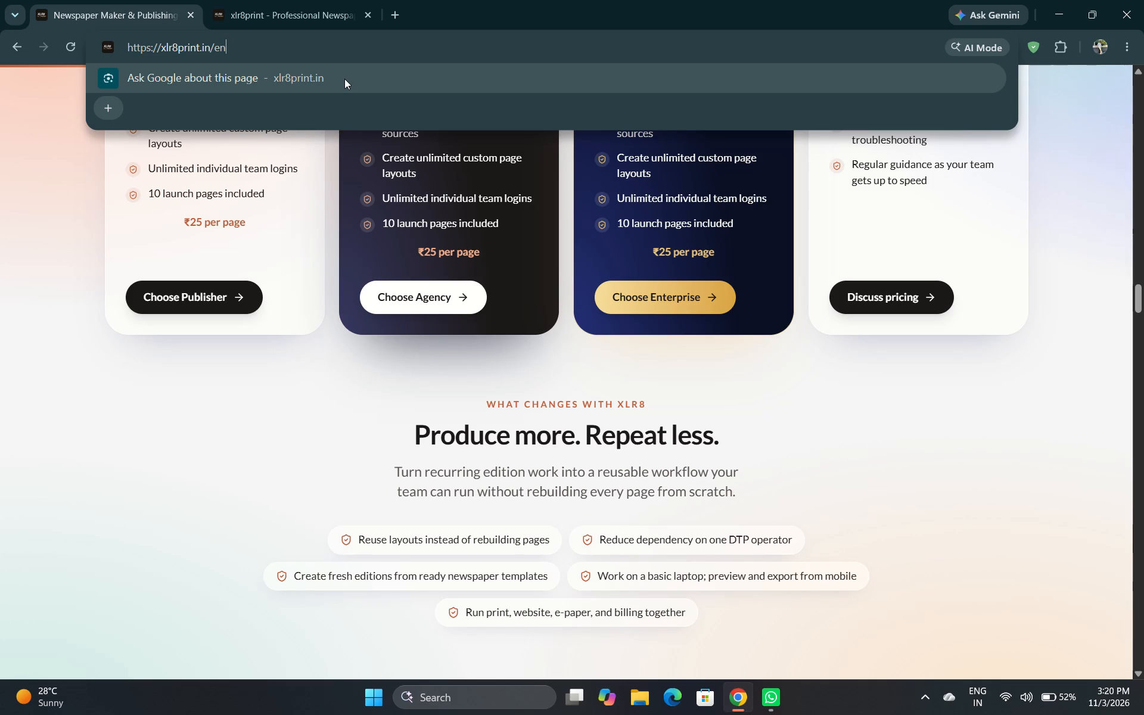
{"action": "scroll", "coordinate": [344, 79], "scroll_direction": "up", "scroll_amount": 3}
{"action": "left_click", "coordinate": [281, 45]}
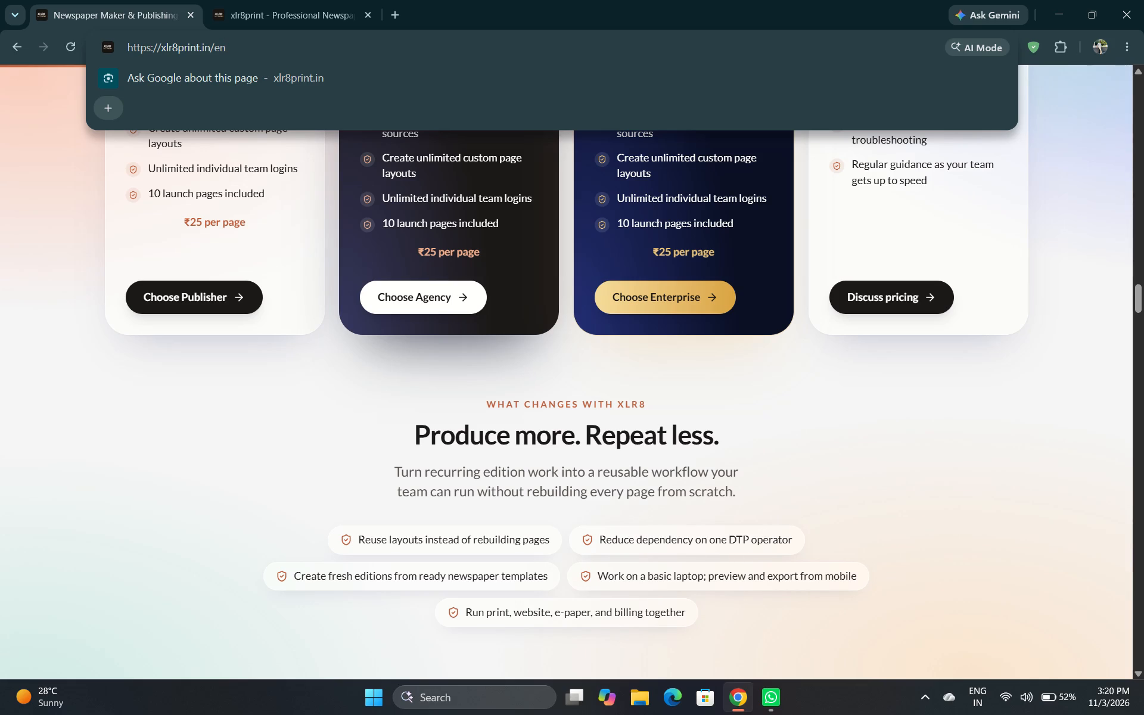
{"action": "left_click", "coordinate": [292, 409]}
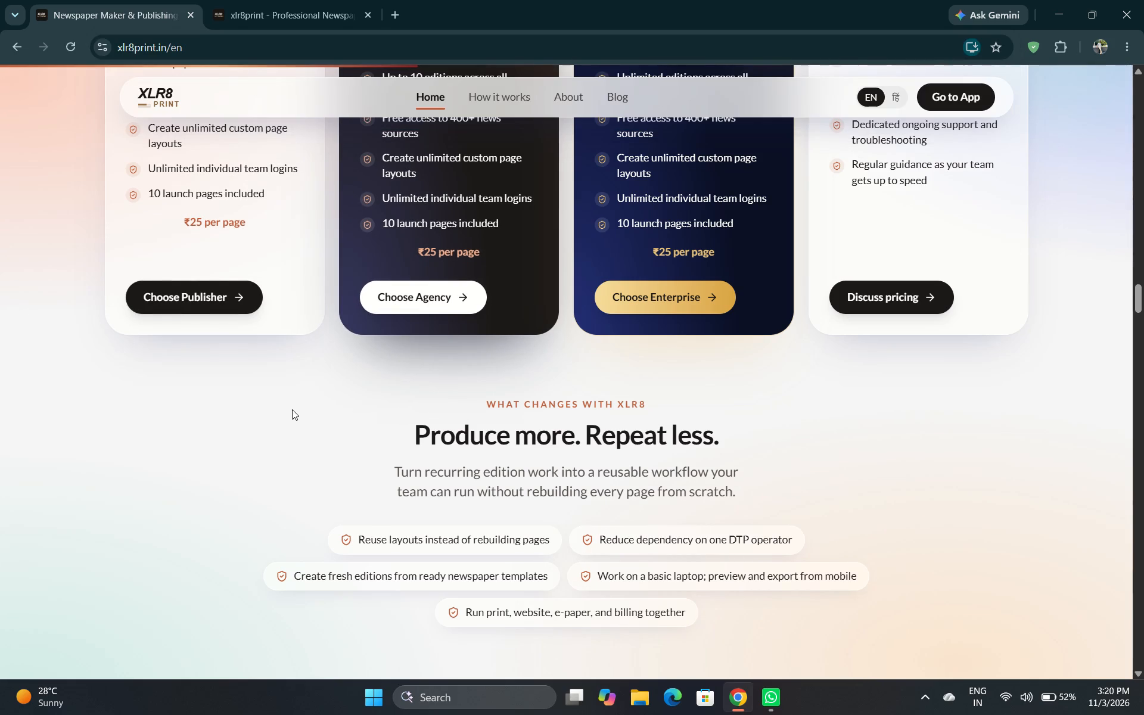
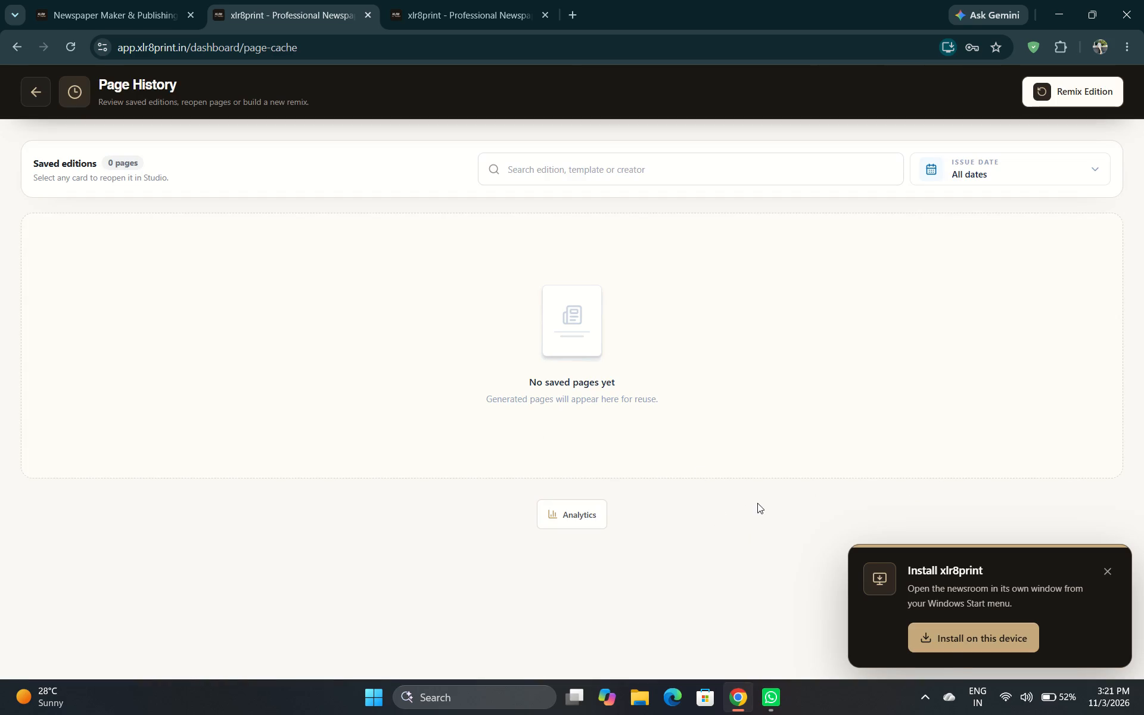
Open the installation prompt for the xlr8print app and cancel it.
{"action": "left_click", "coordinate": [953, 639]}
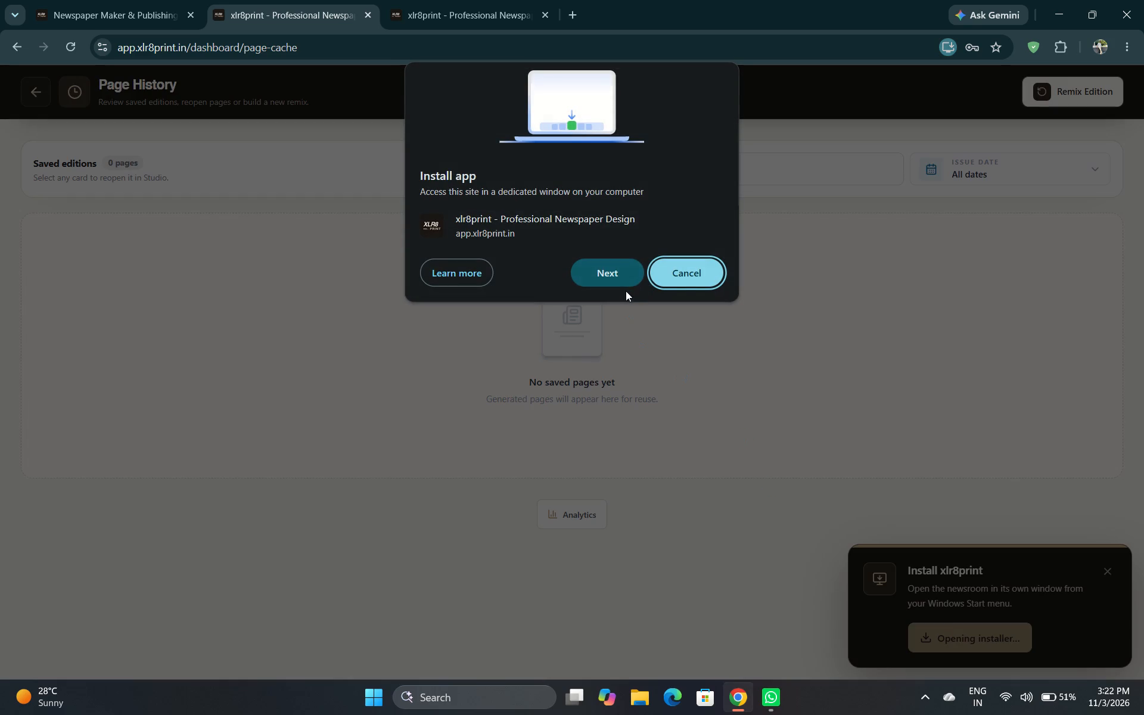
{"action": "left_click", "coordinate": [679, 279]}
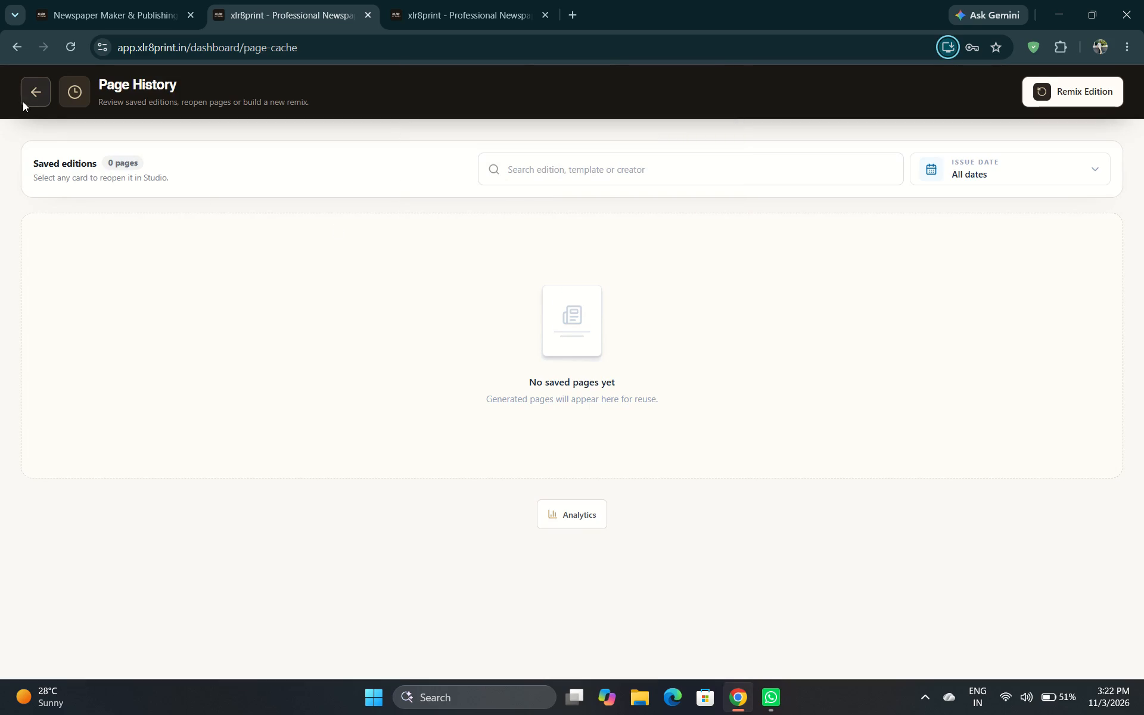
Launch Studio from the dashboard and generate all 8 pages of the daily New Delhi Hindi edition.
{"action": "left_click", "coordinate": [45, 97]}
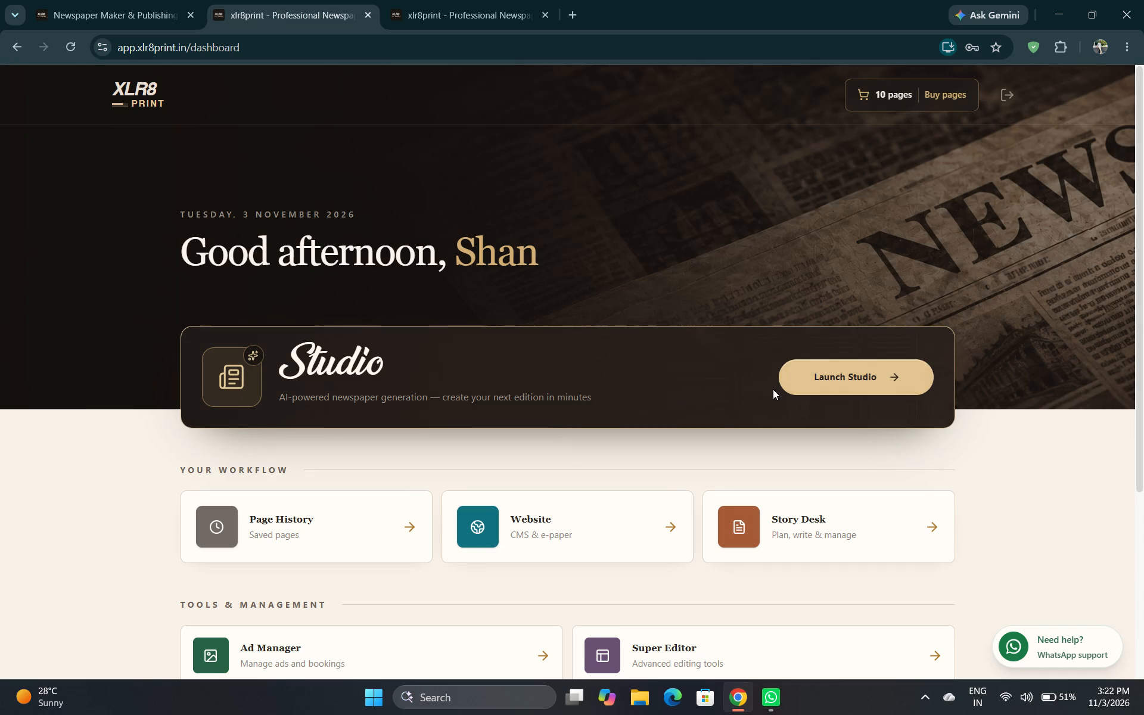
{"action": "left_click", "coordinate": [848, 384]}
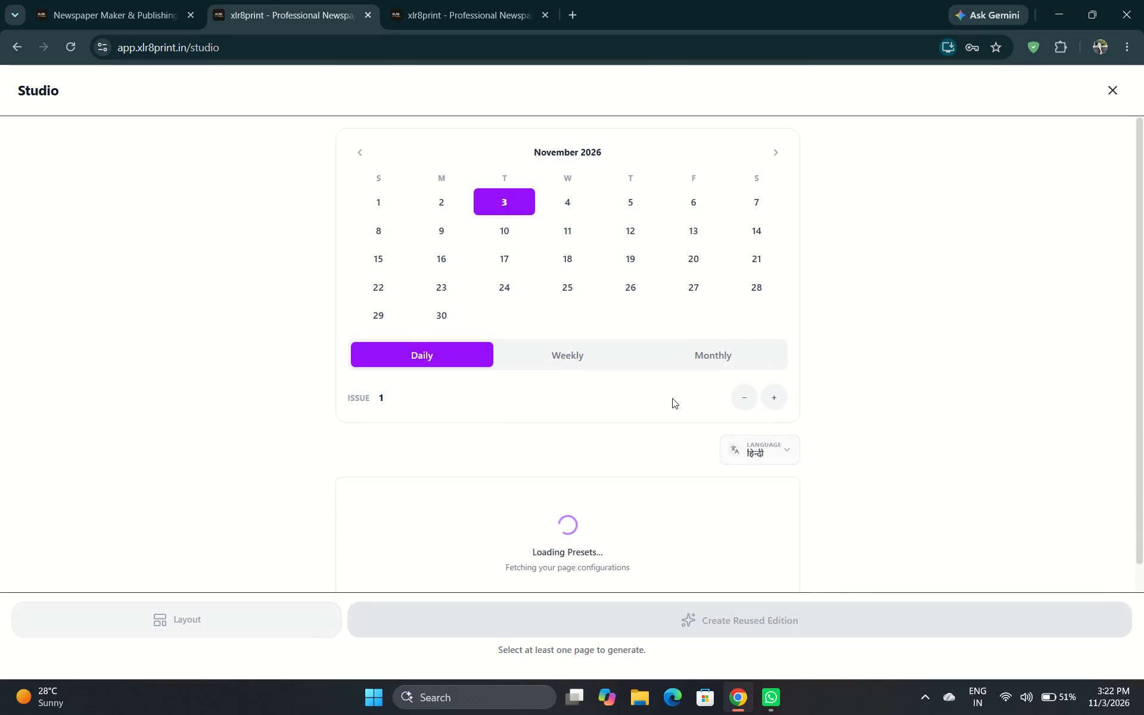
{"action": "scroll", "coordinate": [550, 421], "scroll_direction": "down", "scroll_amount": 1}
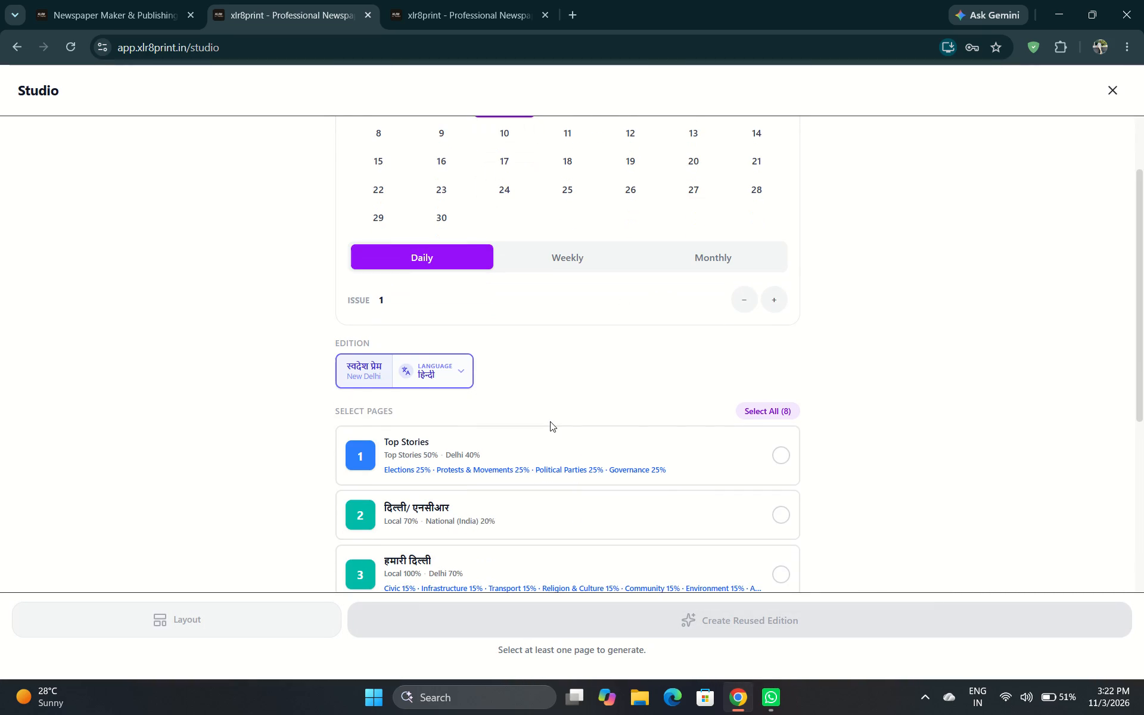
{"action": "left_click", "coordinate": [760, 407]}
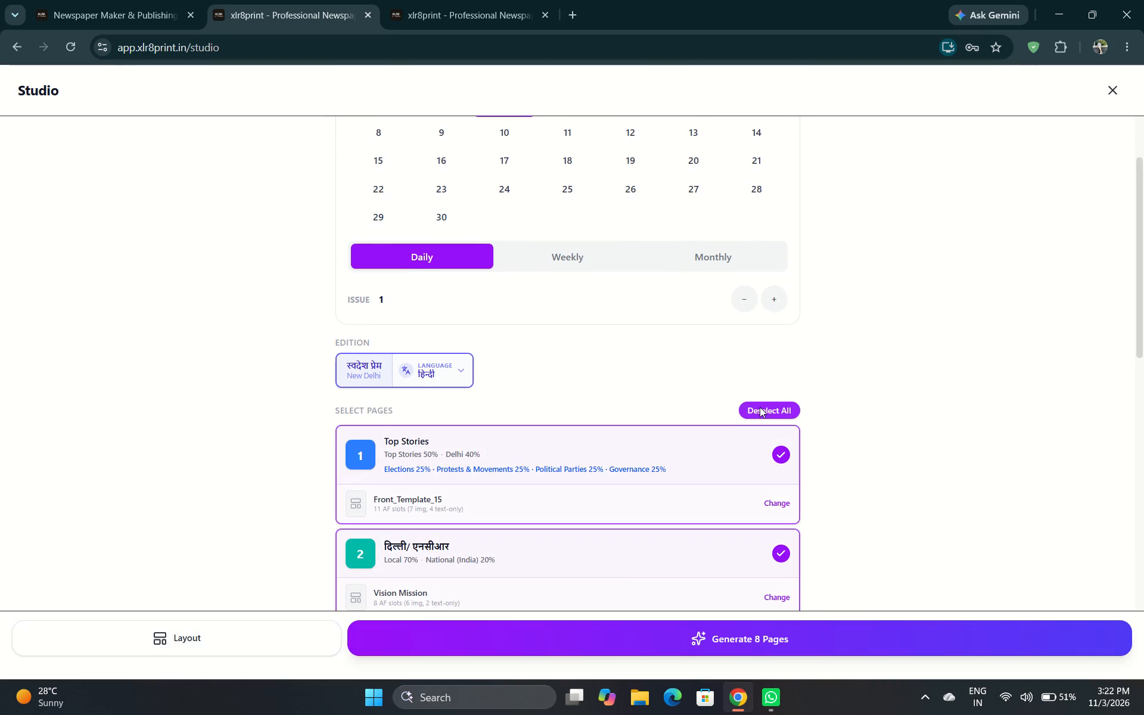
{"action": "left_click", "coordinate": [620, 632]}
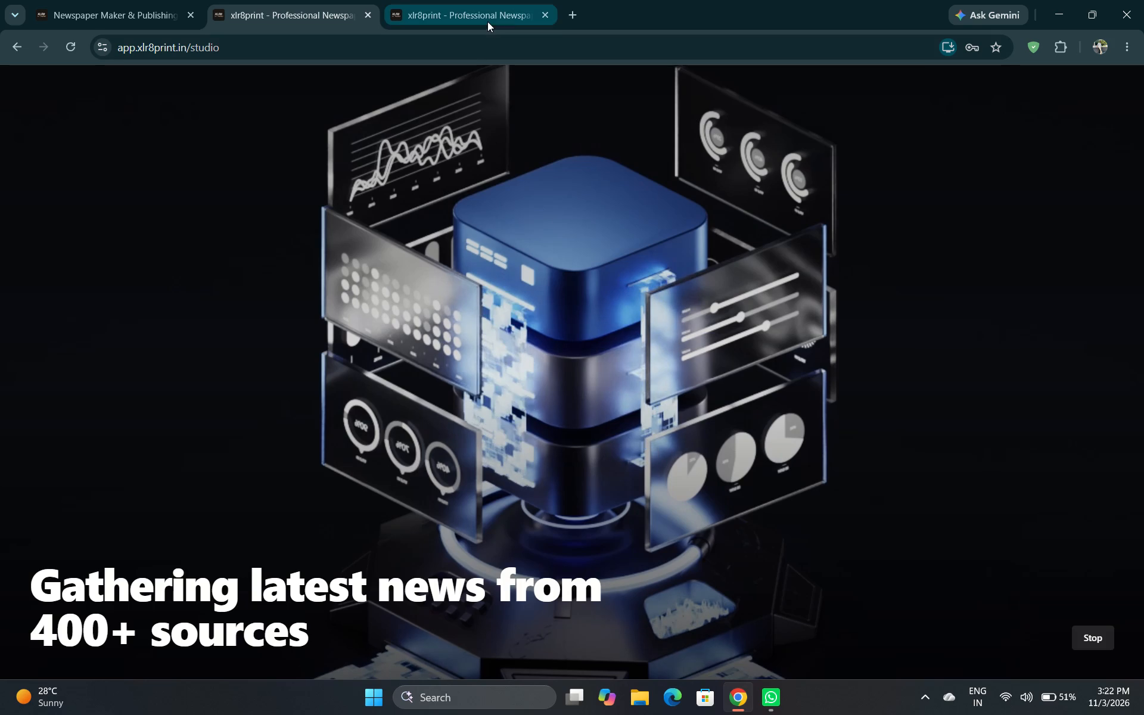
Close the xlr8print organization onboarding page, leaving the Studio generation page open.
{"action": "left_click", "coordinate": [421, 2]}
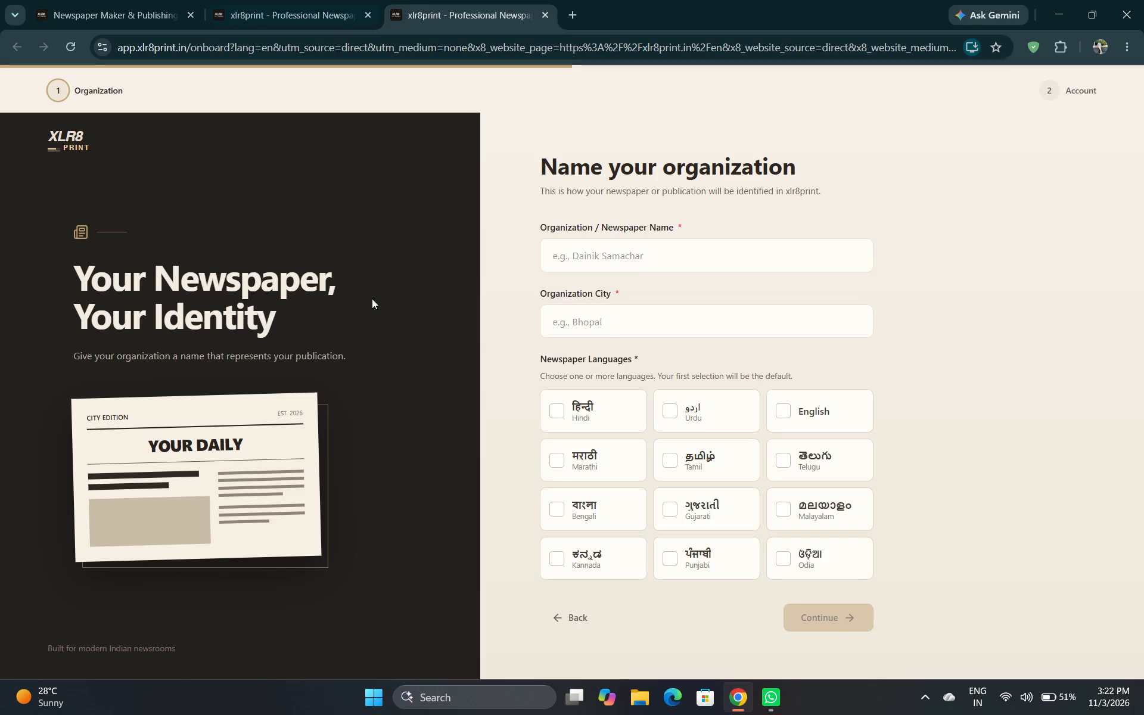
{"action": "left_click", "coordinate": [541, 20]}
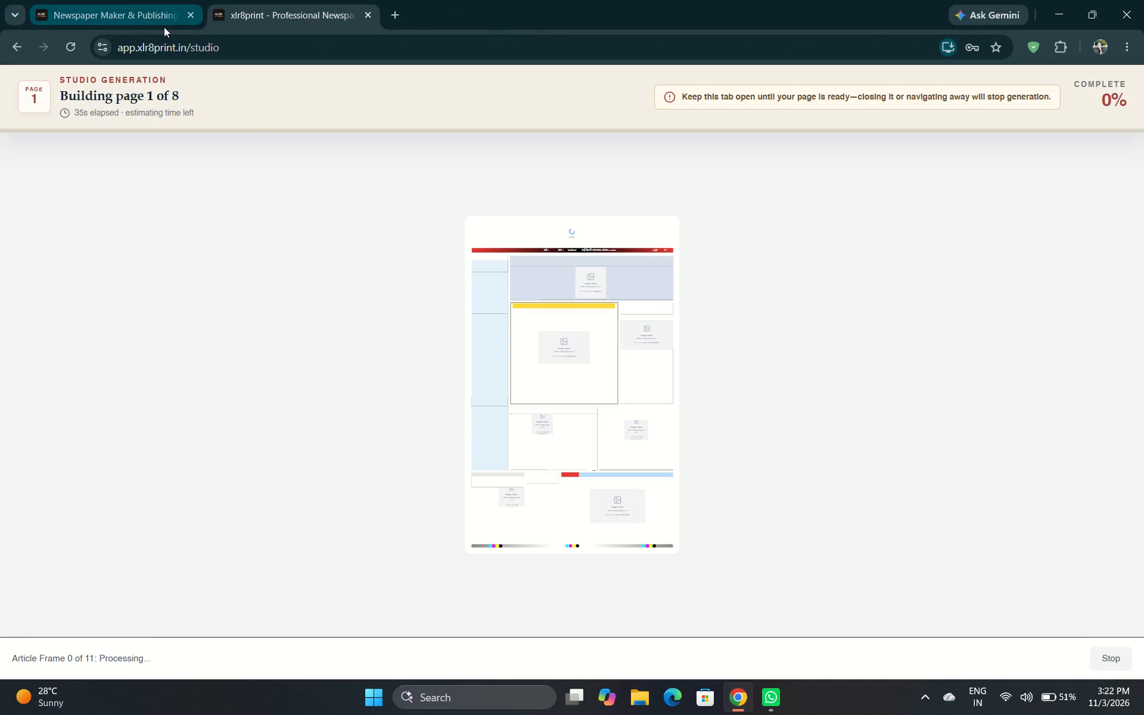
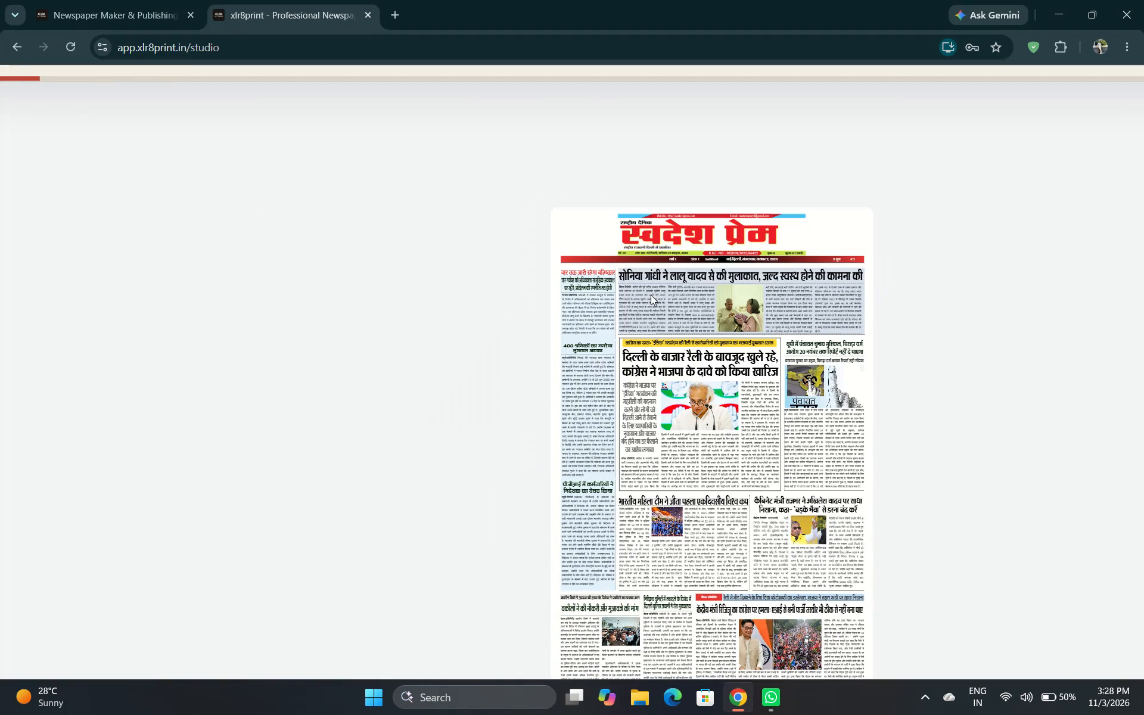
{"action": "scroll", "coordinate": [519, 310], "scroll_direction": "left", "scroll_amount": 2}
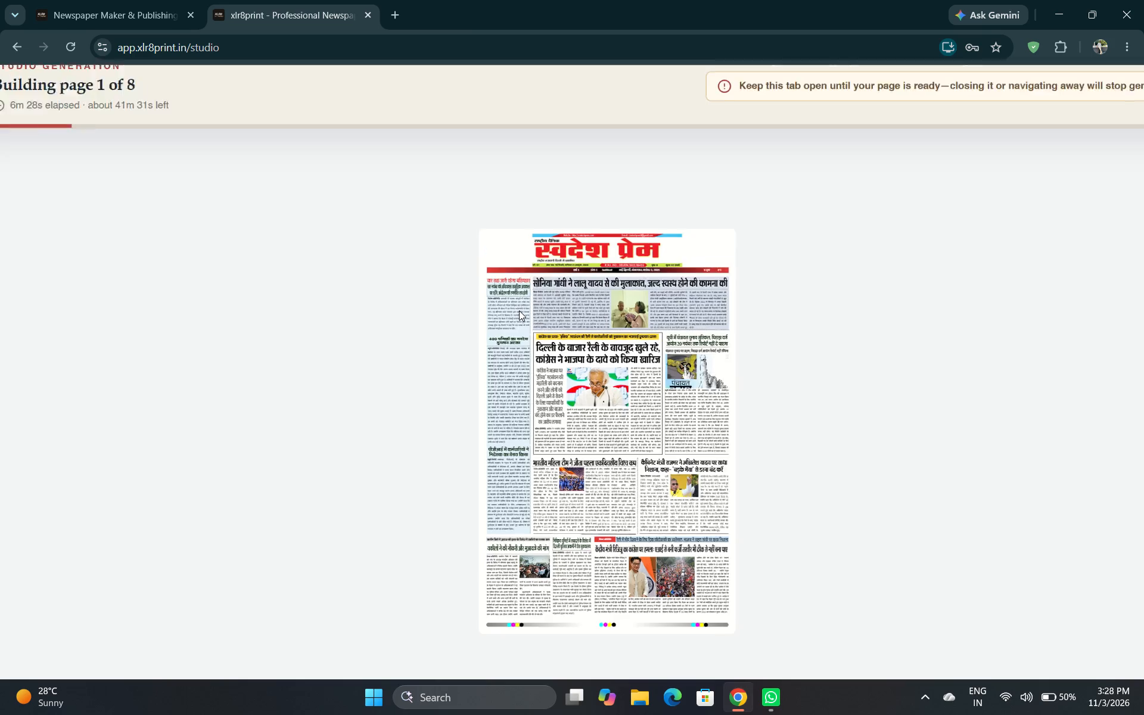
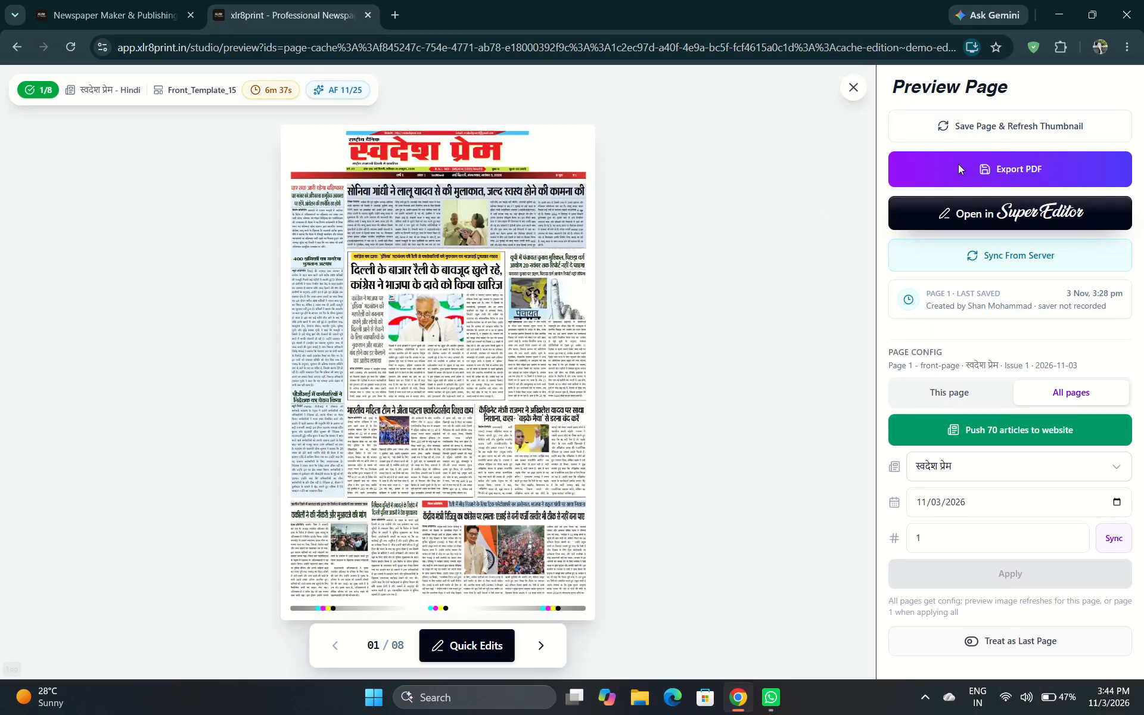
Open the newspaper's PDF export options and set the resolution to 600 DPI.
{"action": "left_click", "coordinate": [960, 165]}
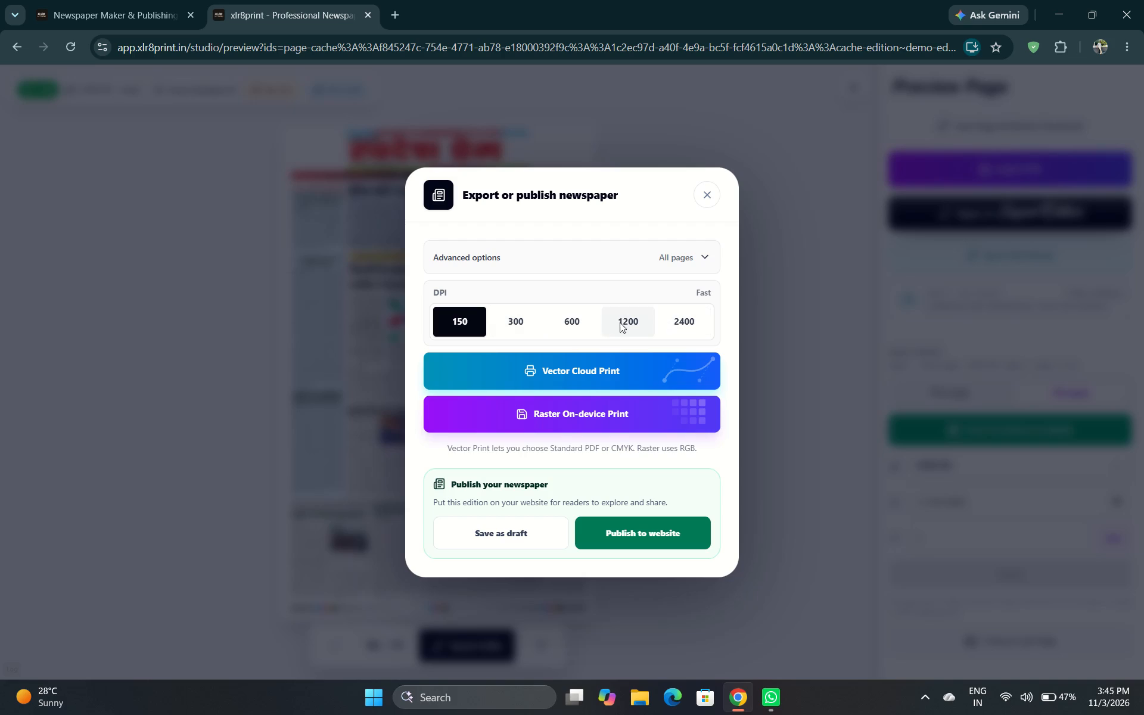
{"action": "left_click", "coordinate": [573, 319]}
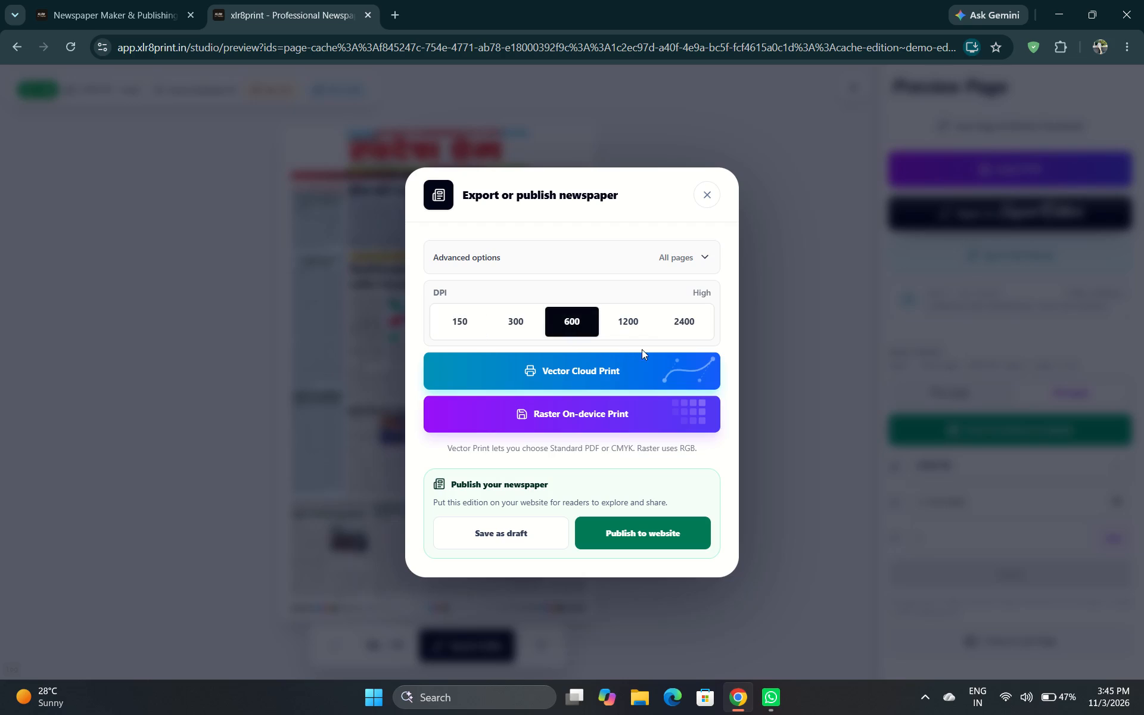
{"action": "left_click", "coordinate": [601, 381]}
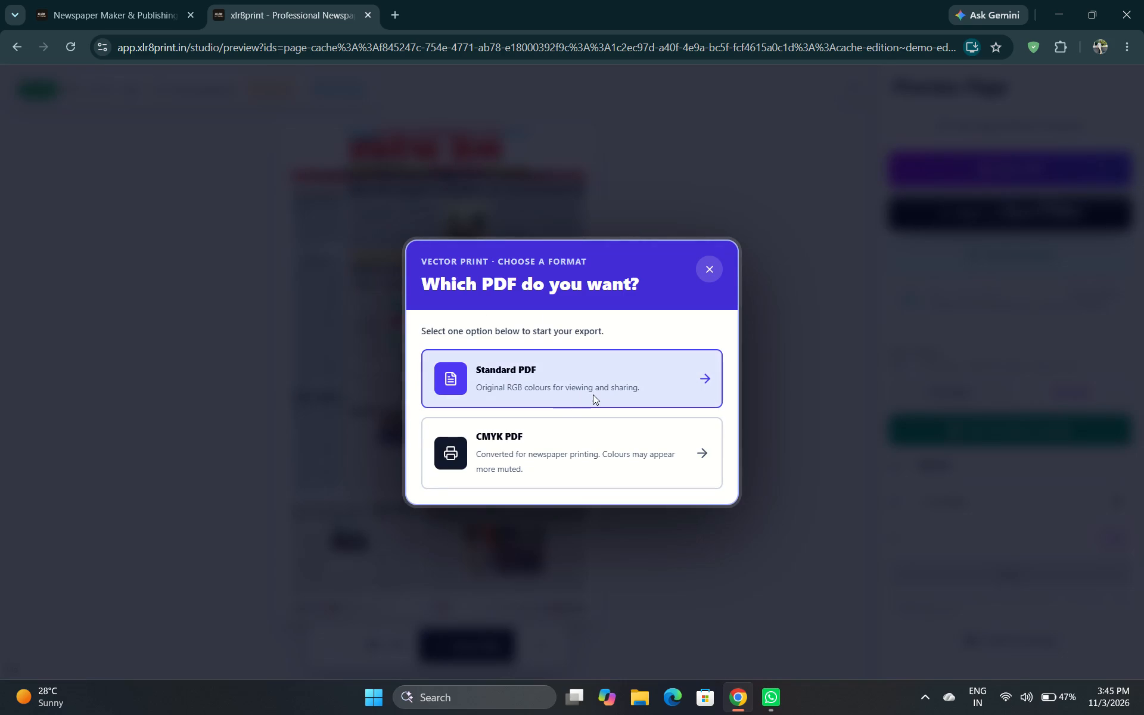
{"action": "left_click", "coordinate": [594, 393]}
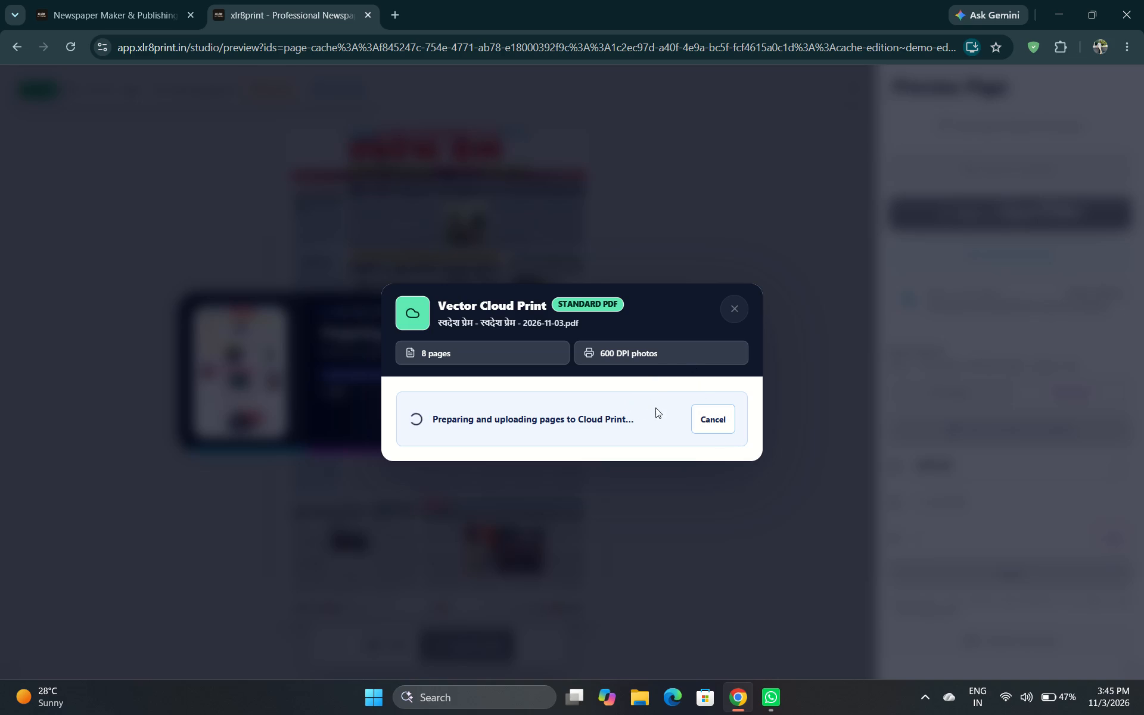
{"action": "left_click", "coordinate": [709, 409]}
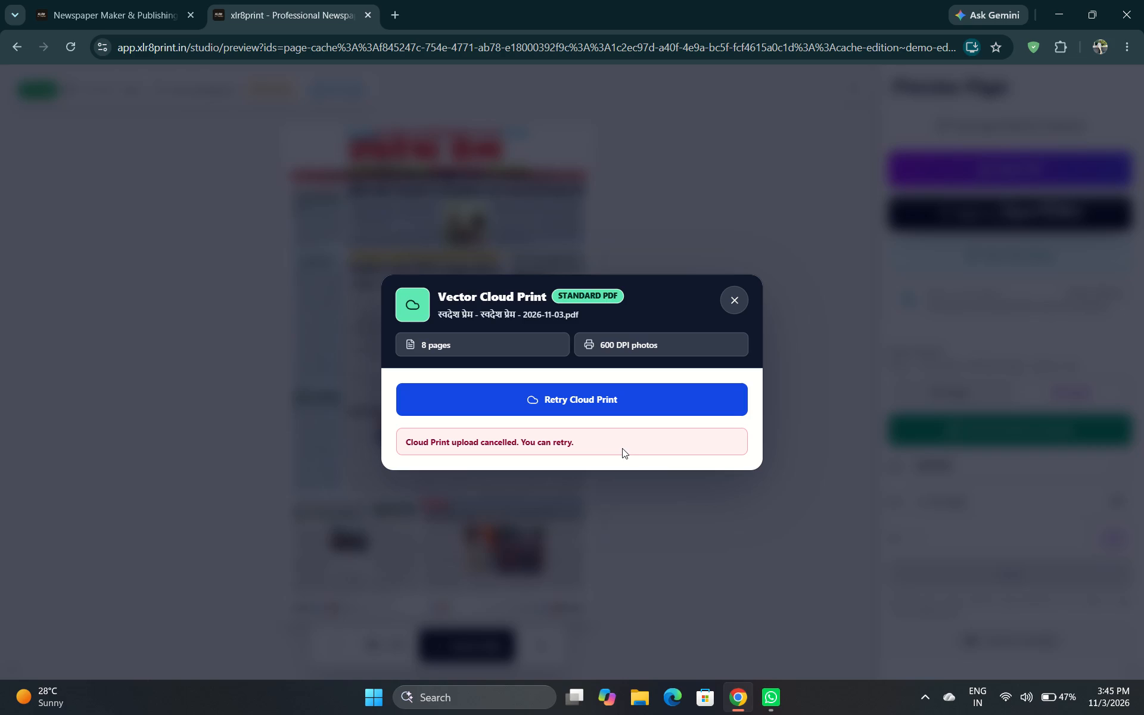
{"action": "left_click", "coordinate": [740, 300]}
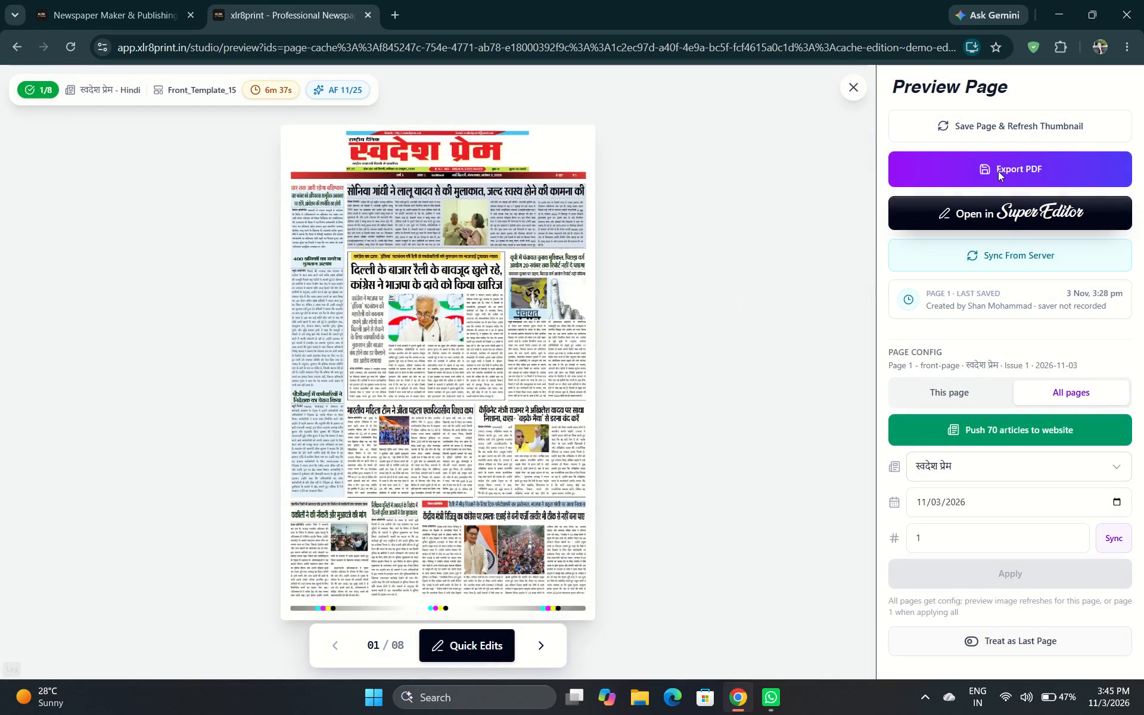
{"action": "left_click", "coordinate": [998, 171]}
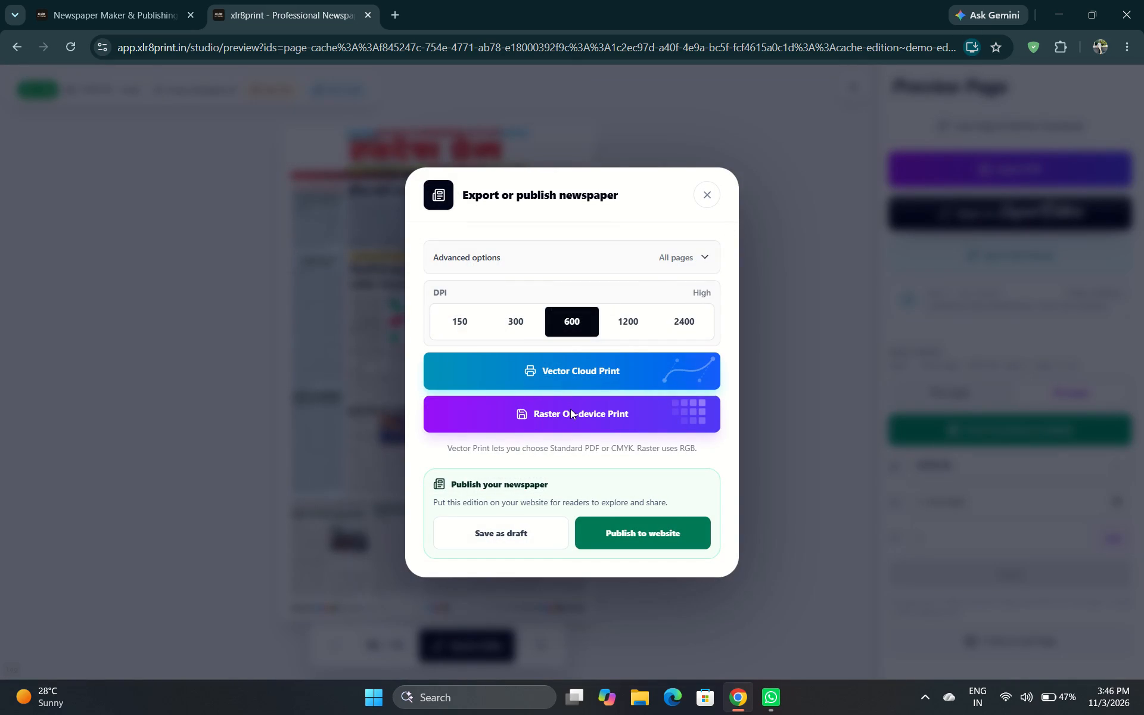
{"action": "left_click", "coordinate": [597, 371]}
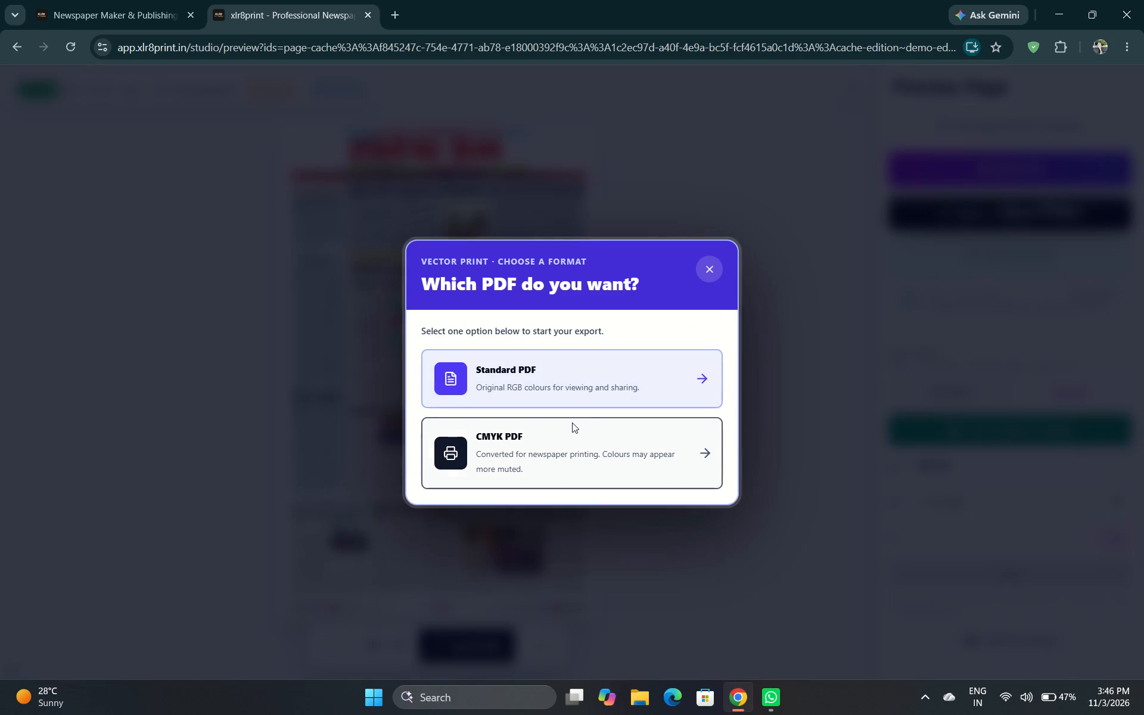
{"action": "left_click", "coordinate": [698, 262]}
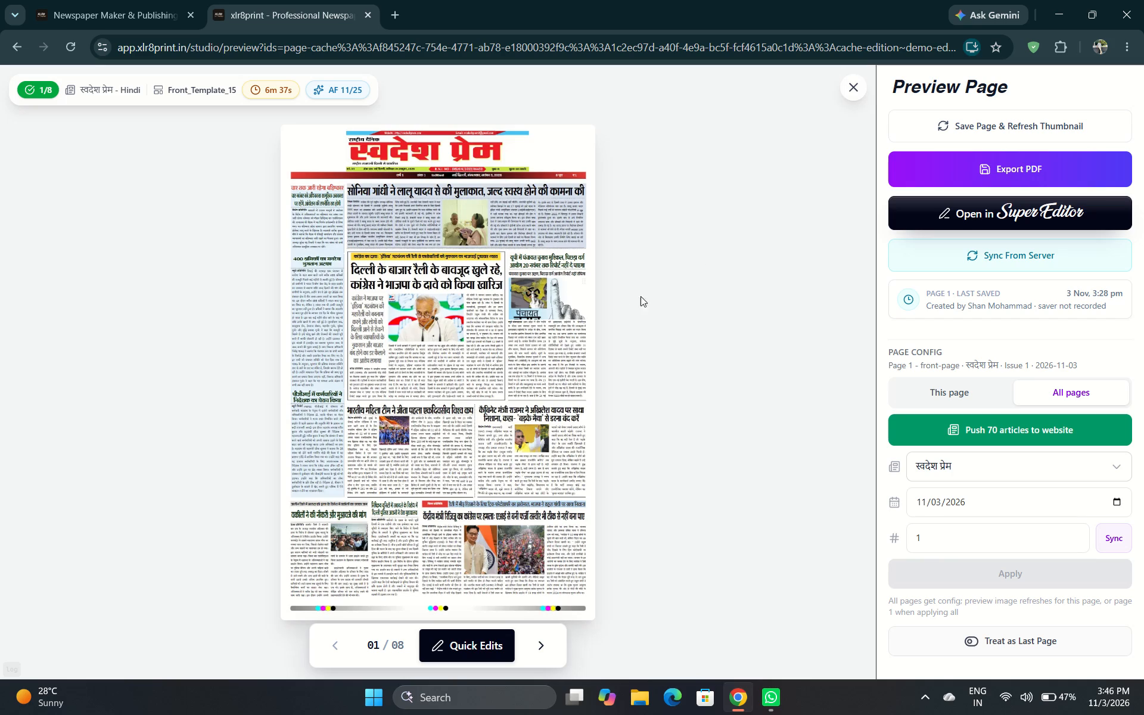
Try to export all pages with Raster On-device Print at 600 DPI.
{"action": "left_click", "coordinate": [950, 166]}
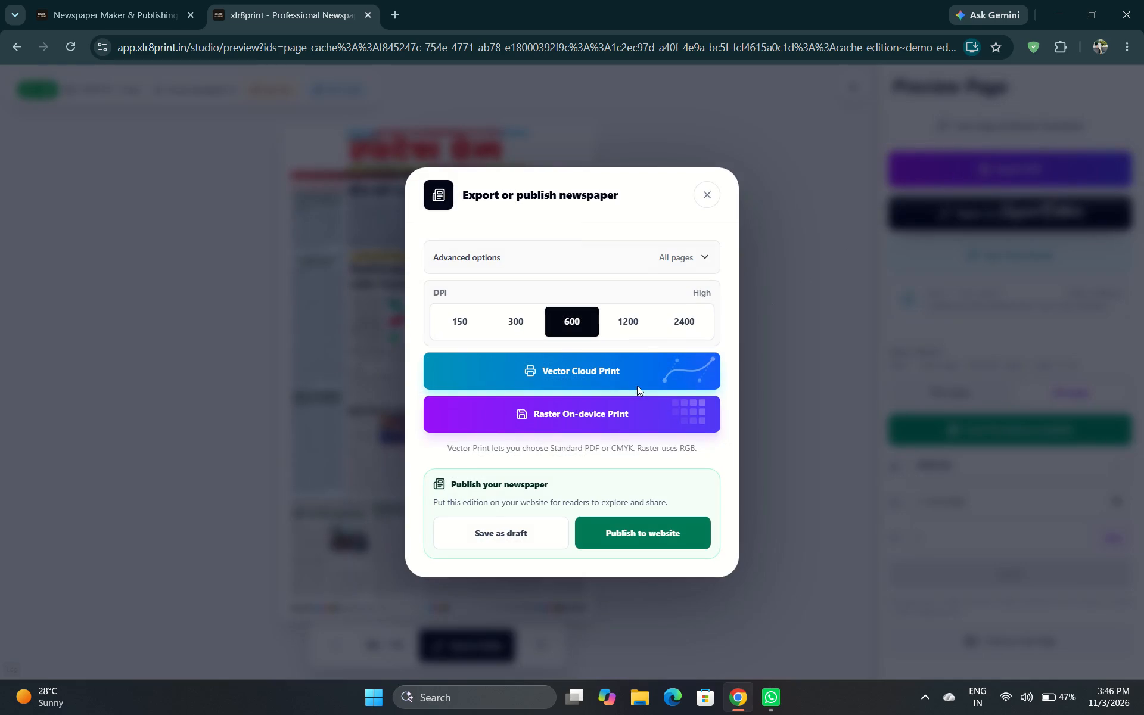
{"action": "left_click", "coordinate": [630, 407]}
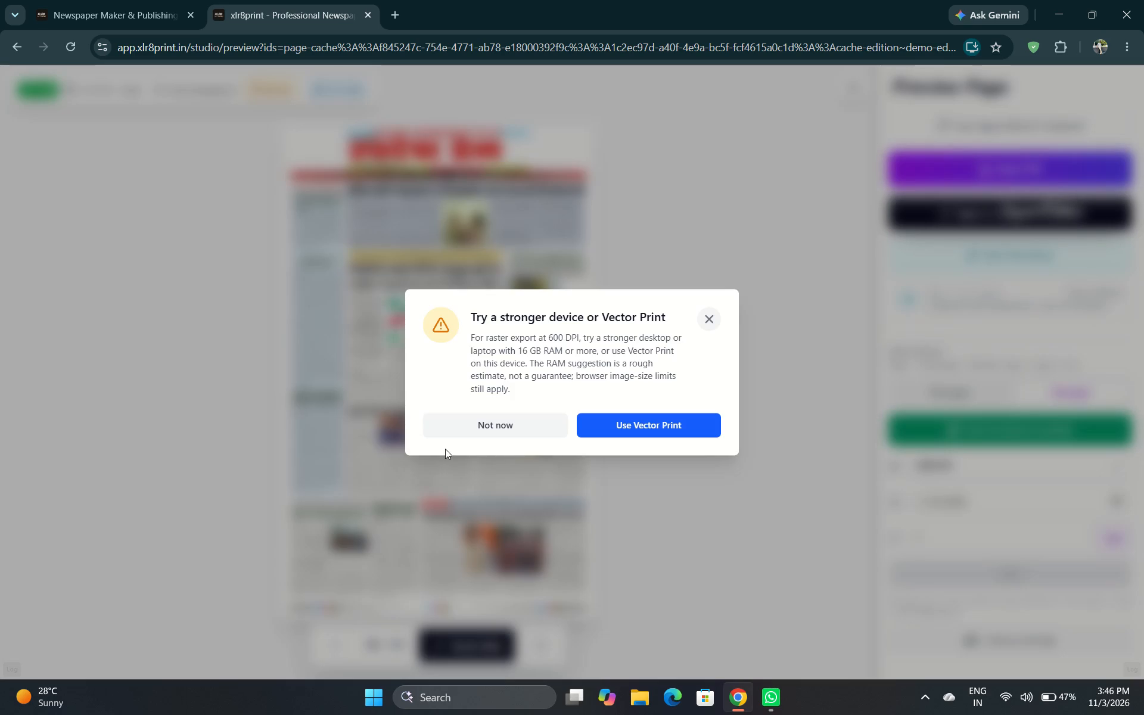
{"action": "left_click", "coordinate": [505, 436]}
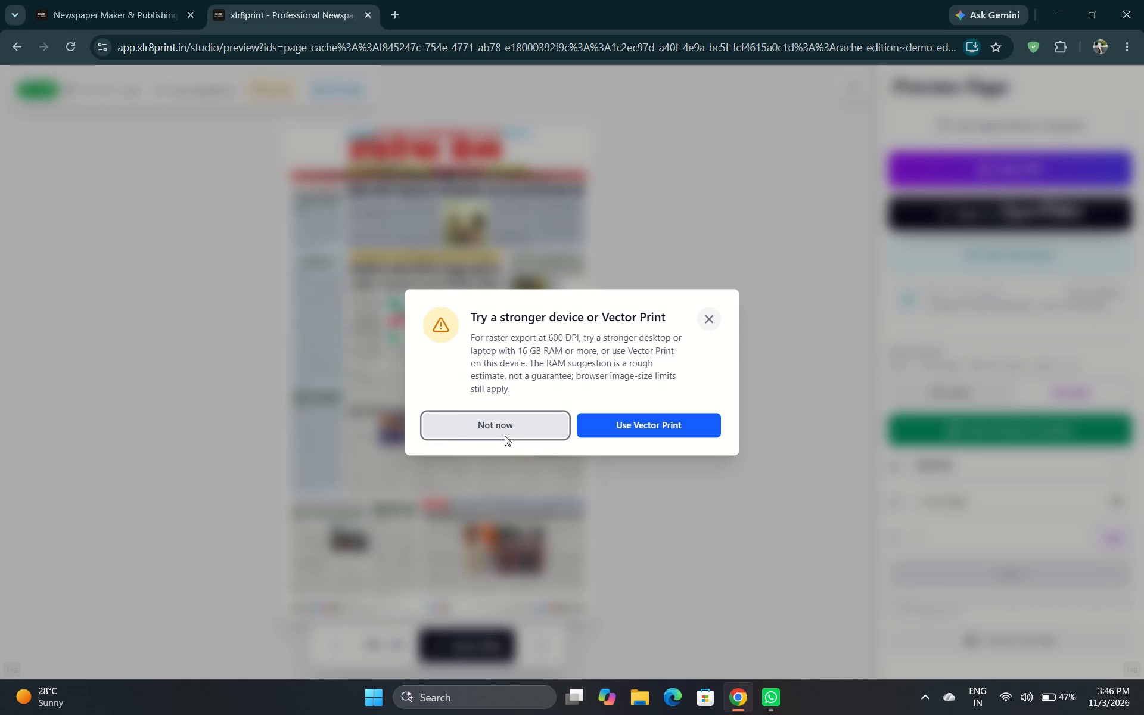
Export all pages of the newspaper as a Standard PDF with Vector Cloud Print at 600 DPI.
{"action": "left_click", "coordinate": [943, 167]}
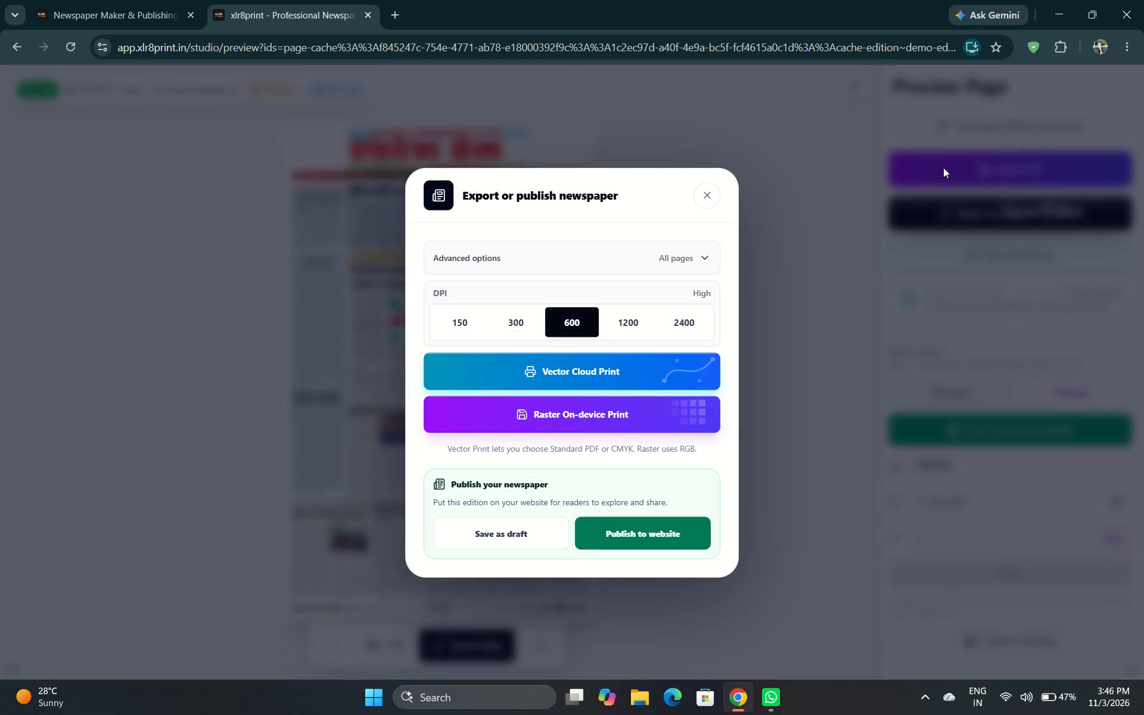
{"action": "left_click", "coordinate": [589, 369]}
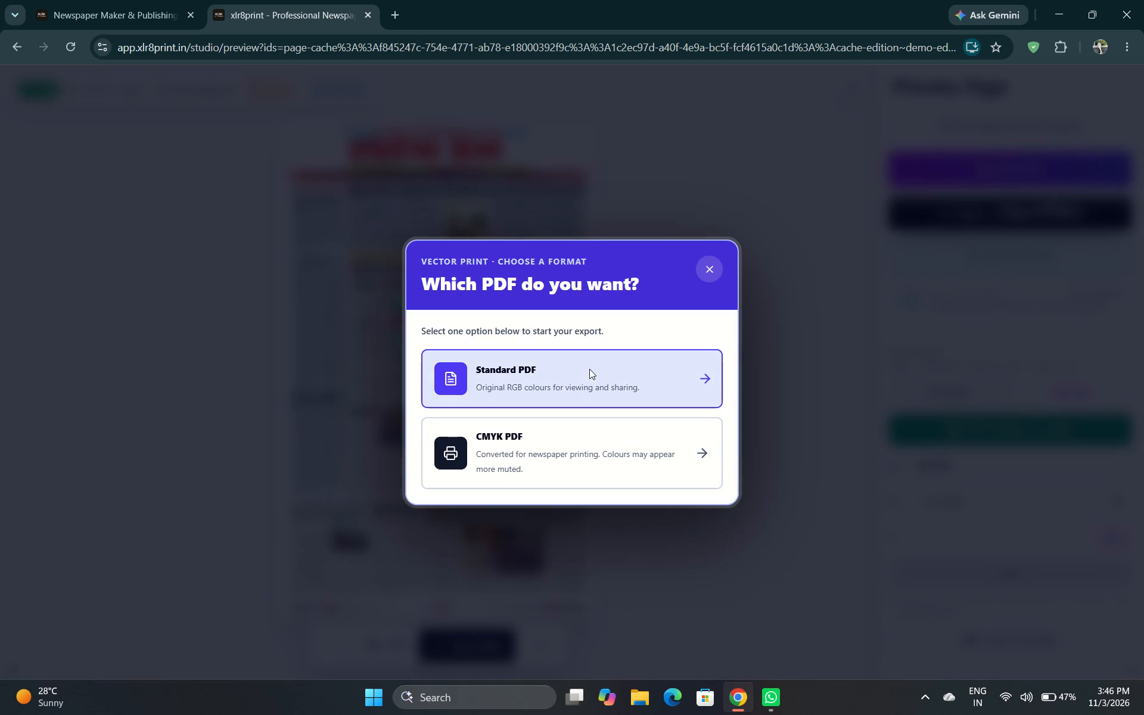
{"action": "left_click", "coordinate": [589, 369]}
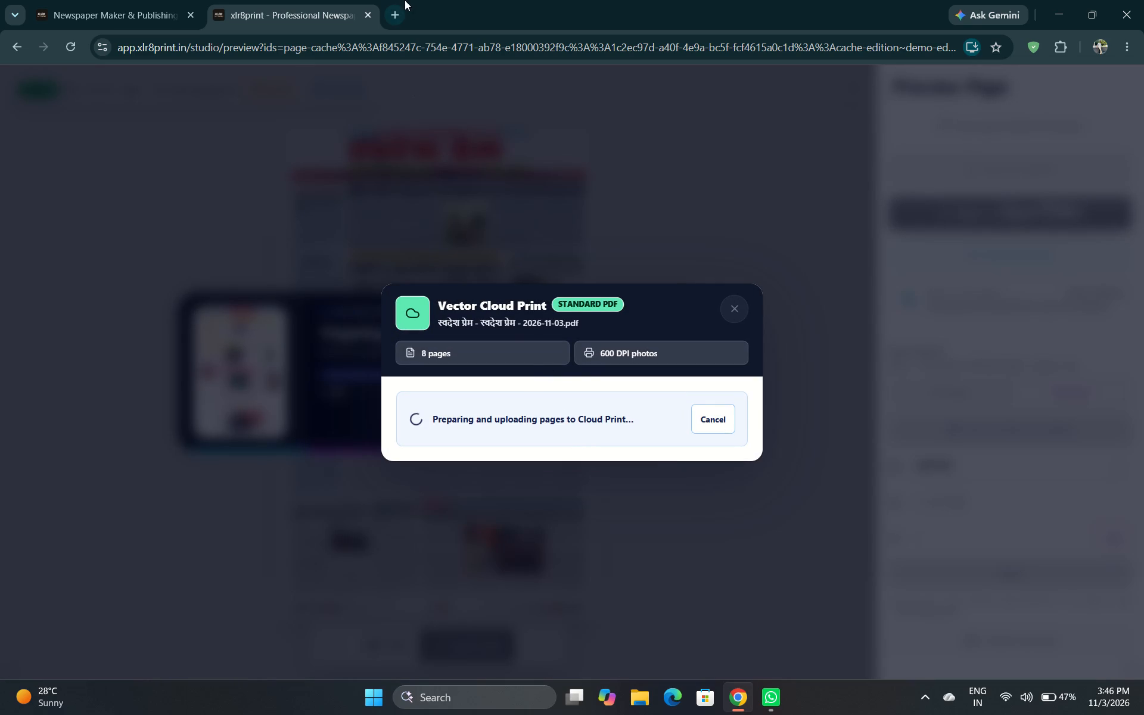
Search Google for "vector cloud print" in a new tab and return to the newspaper export.
{"action": "left_click", "coordinate": [391, 12]}
{"action": "type", "text": "vec"}
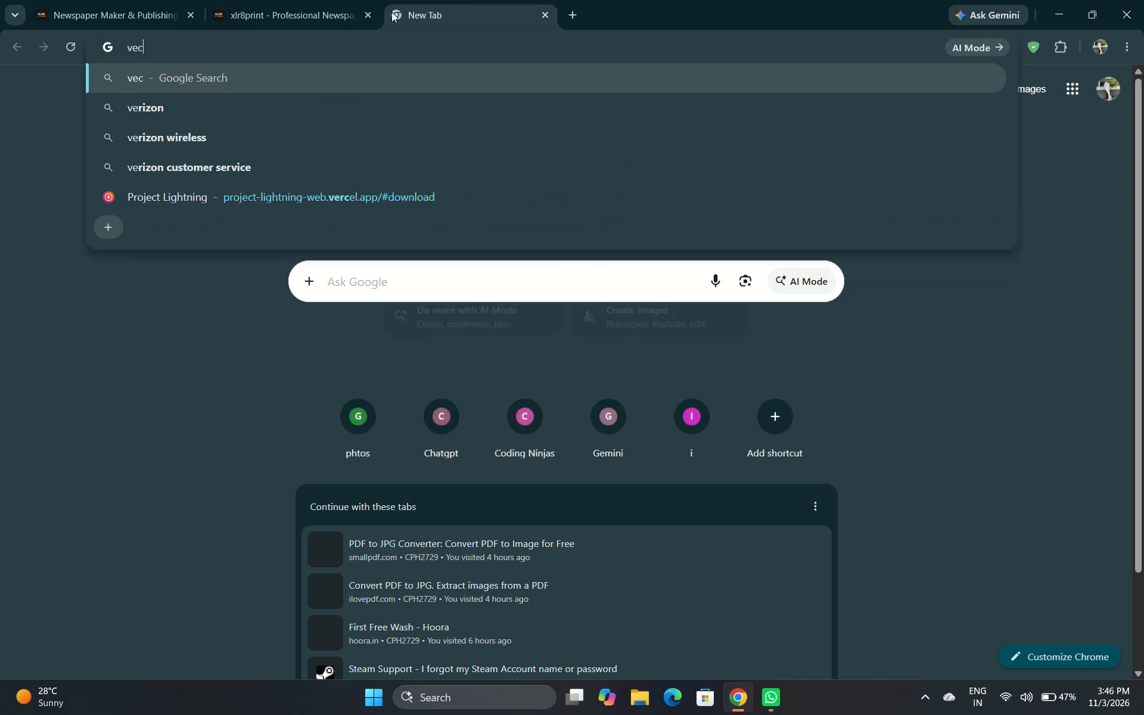
{"action": "type", "text": "tor cloy"}
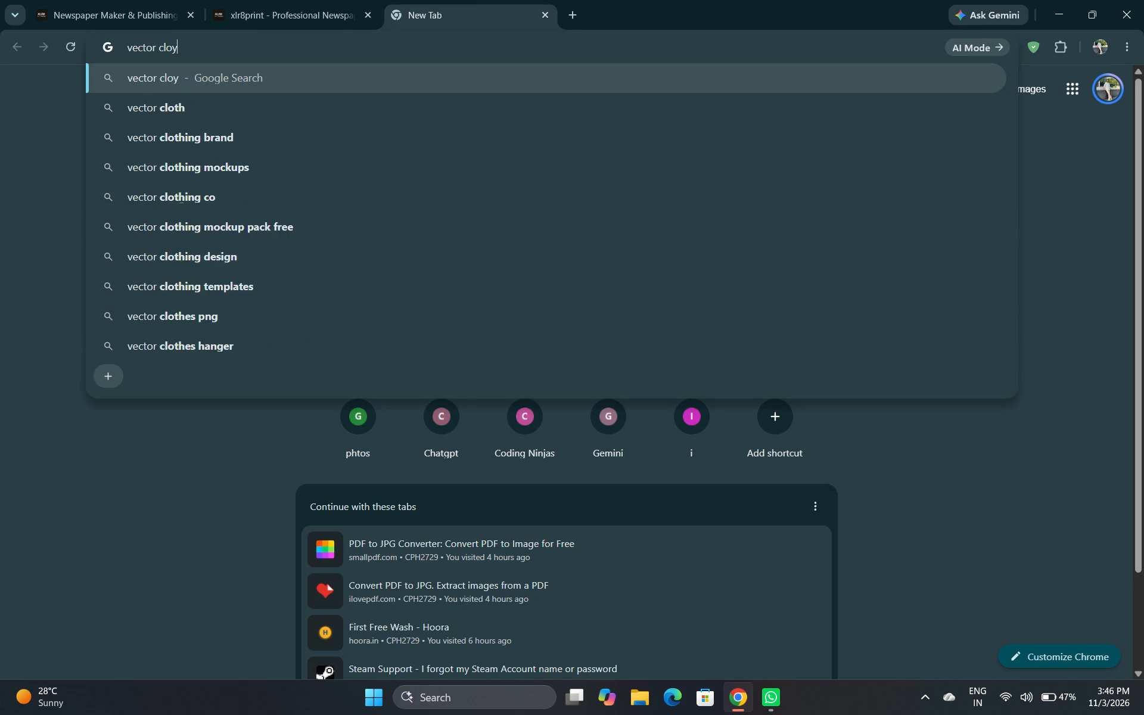
{"action": "key", "text": "BackSpace"}
{"action": "type", "text": "ud"}
{"action": "key", "text": "space"}
{"action": "type", "text": "print"}
{"action": "key", "text": "Return"}
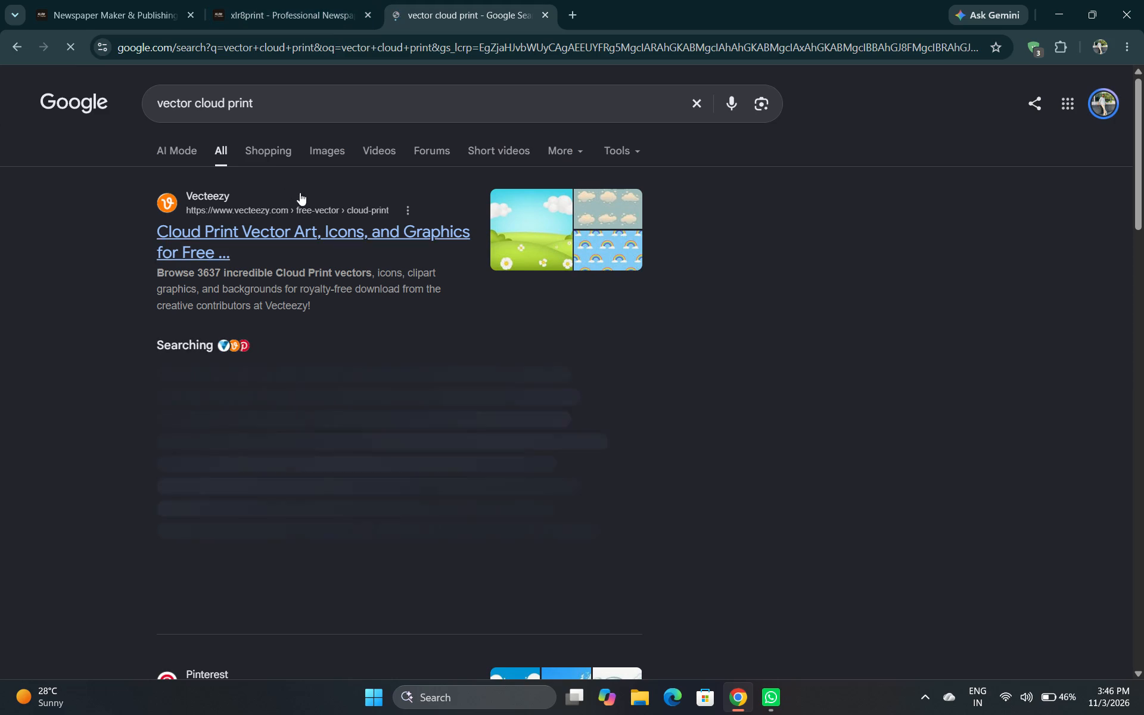
{"action": "left_click", "coordinate": [314, 13]}
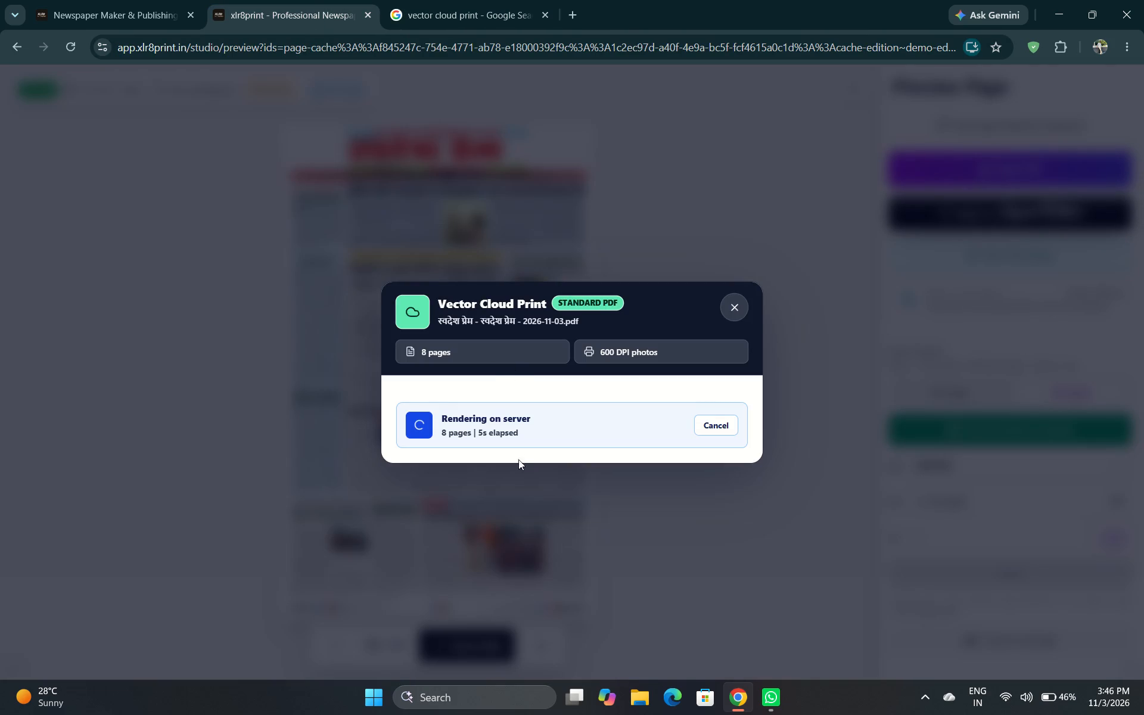
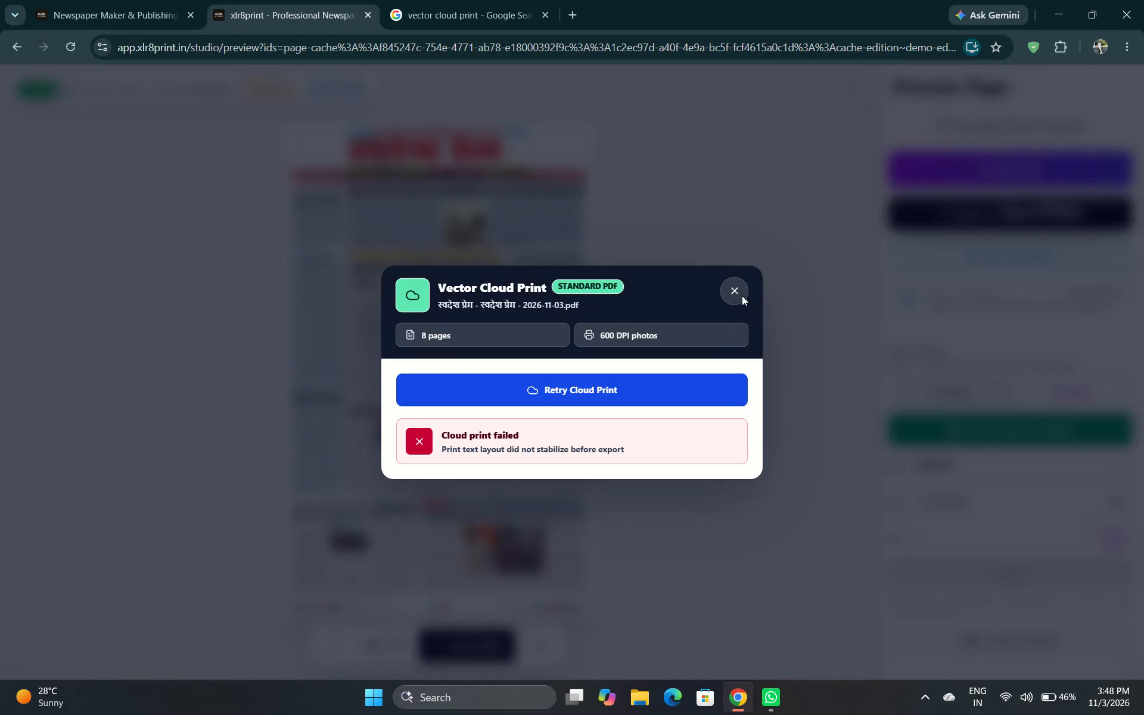
Open page 1 in SuperEditor, save it to Page History as the existing page, and return to the preview.
{"action": "left_click", "coordinate": [742, 296]}
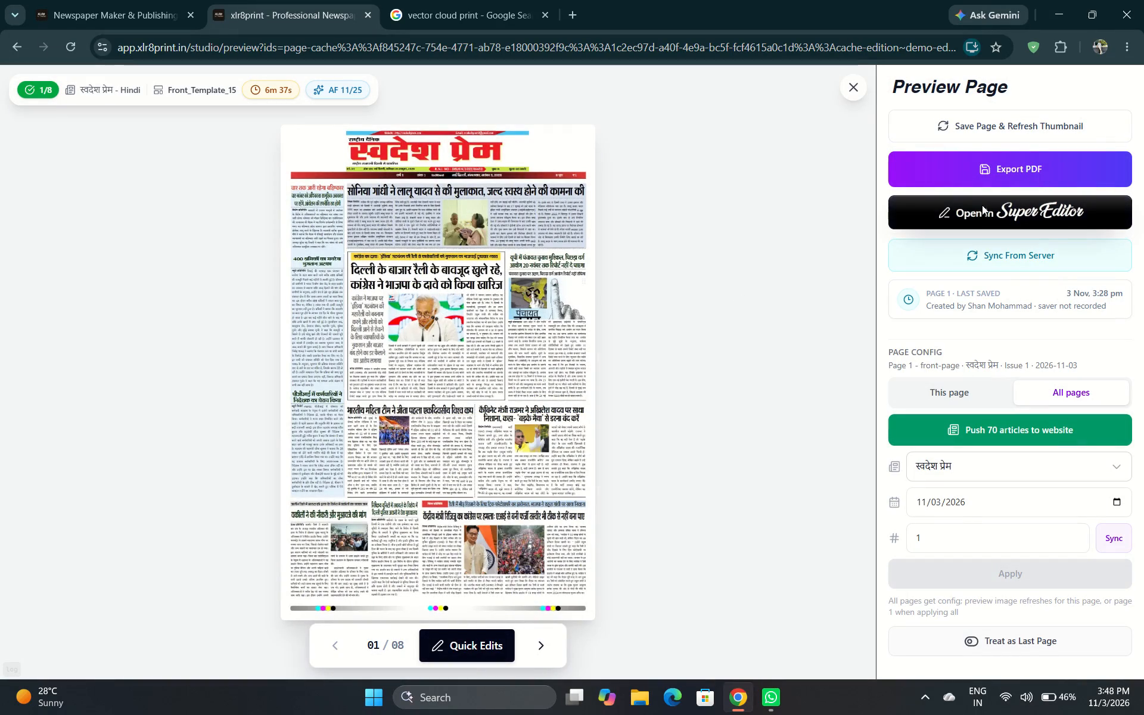
{"action": "left_click", "coordinate": [977, 214]}
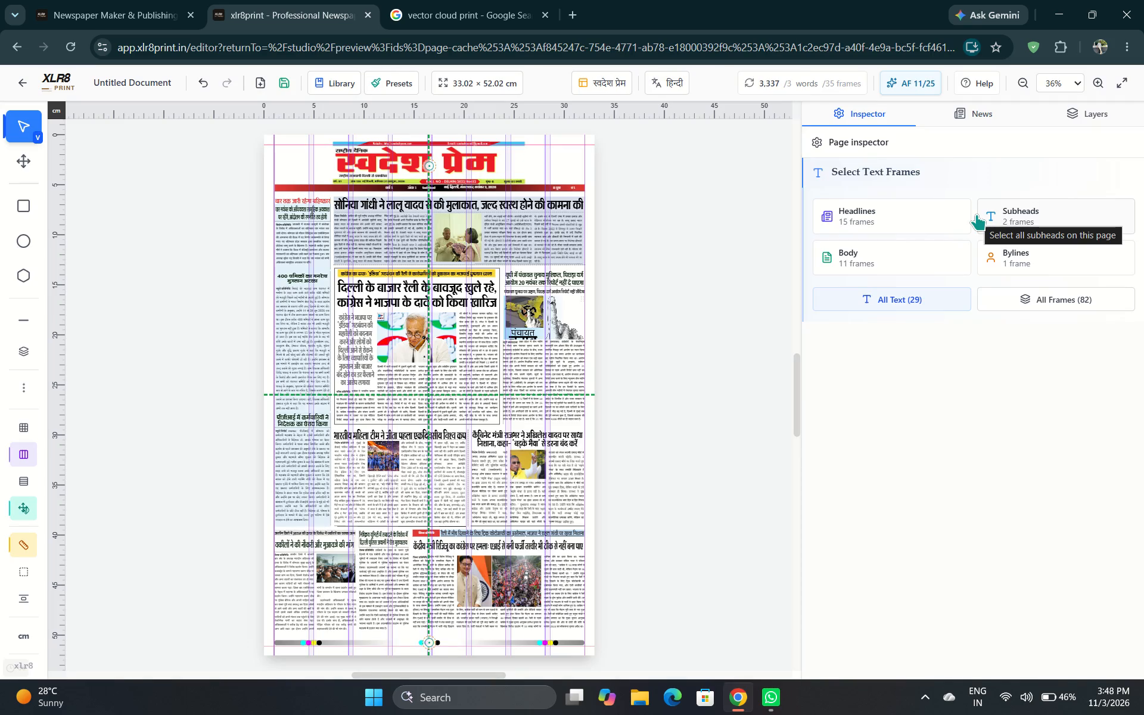
{"action": "left_click", "coordinate": [289, 85]}
{"action": "left_click", "coordinate": [279, 85]}
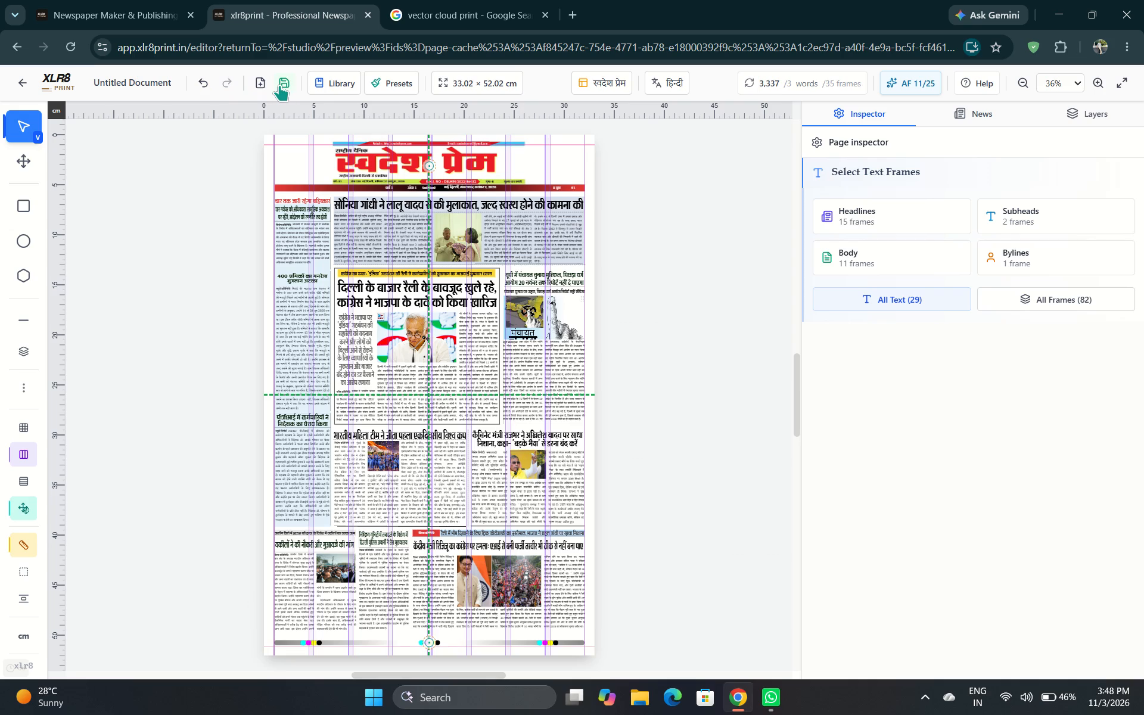
{"action": "left_click", "coordinate": [287, 84]}
{"action": "left_click", "coordinate": [287, 84]}
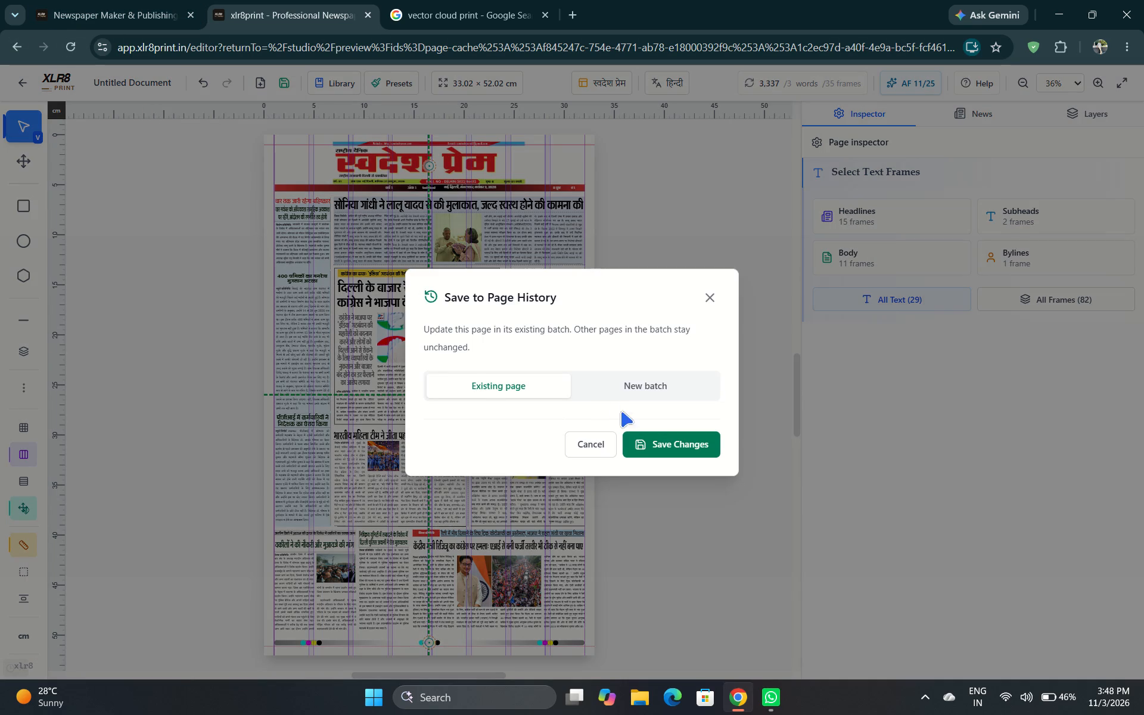
{"action": "left_click", "coordinate": [653, 443]}
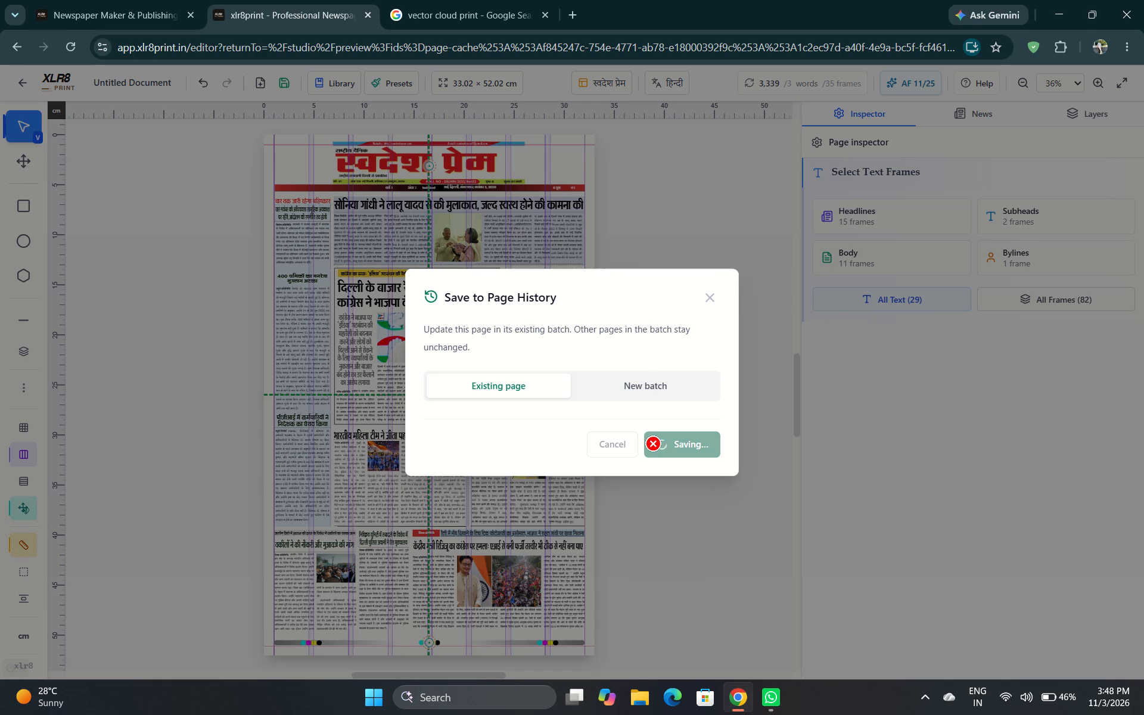
{"action": "left_click", "coordinate": [17, 49]}
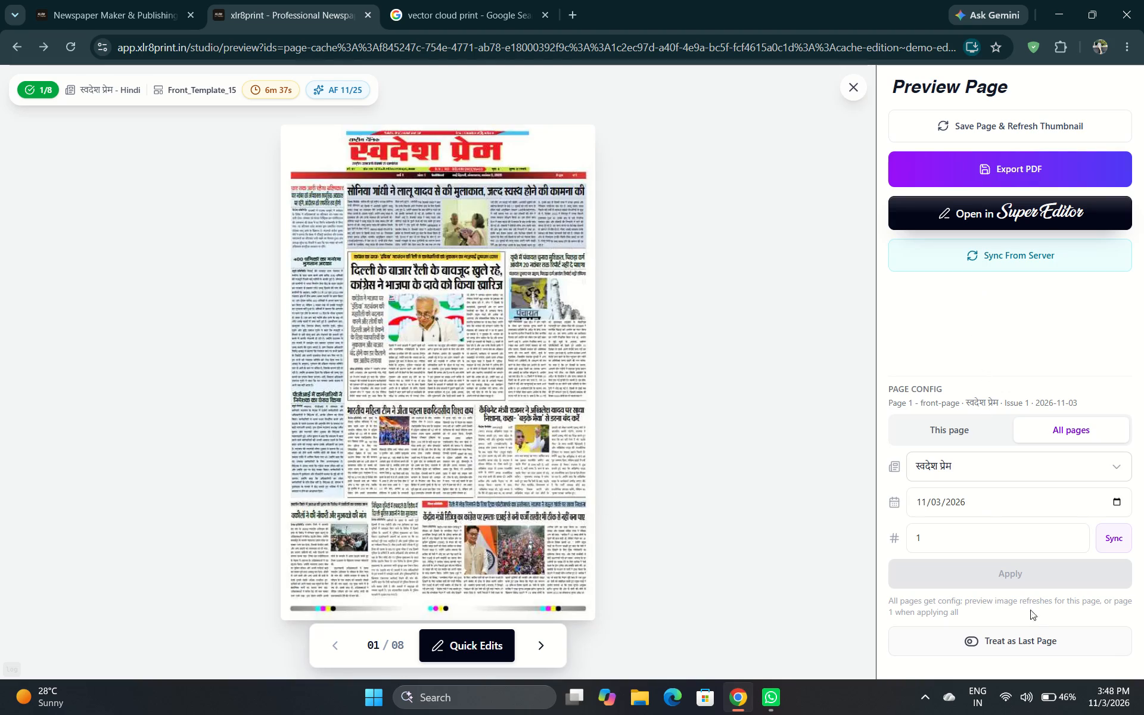
Save the newspaper edition as a website draft from the export and publish options.
{"action": "scroll", "coordinate": [1028, 592], "scroll_direction": "down", "scroll_amount": 1}
{"action": "scroll", "coordinate": [1028, 592], "scroll_direction": "up", "scroll_amount": 1}
{"action": "left_click", "coordinate": [1015, 170]}
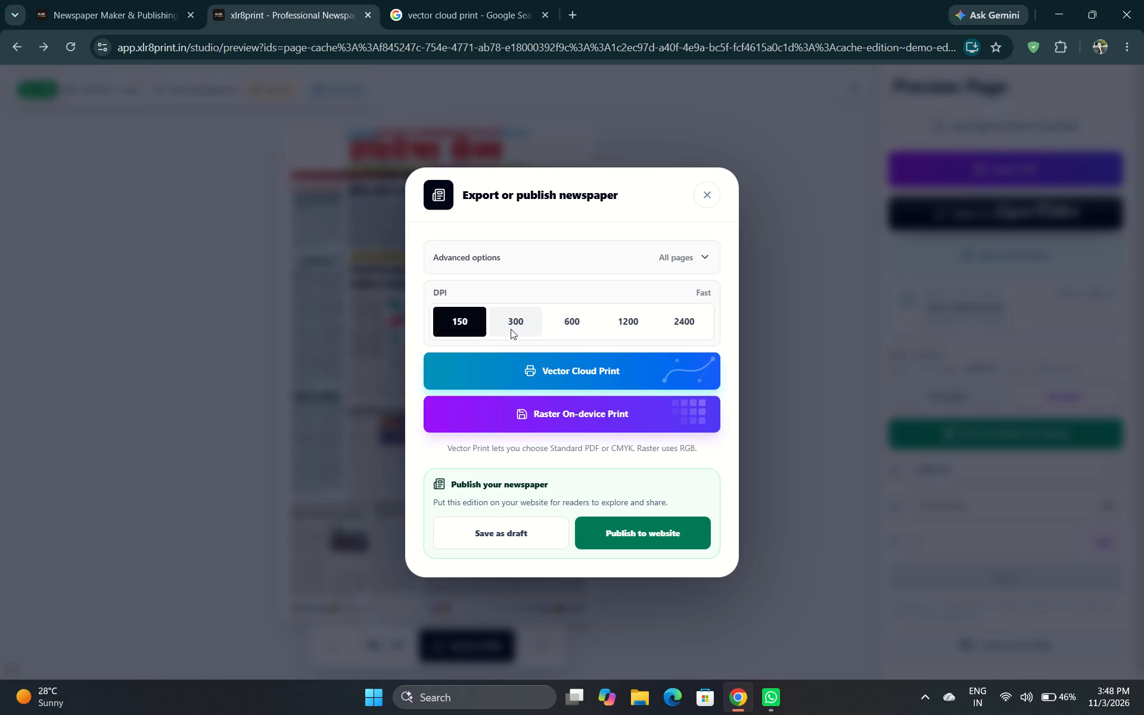
{"action": "left_click", "coordinate": [493, 530]}
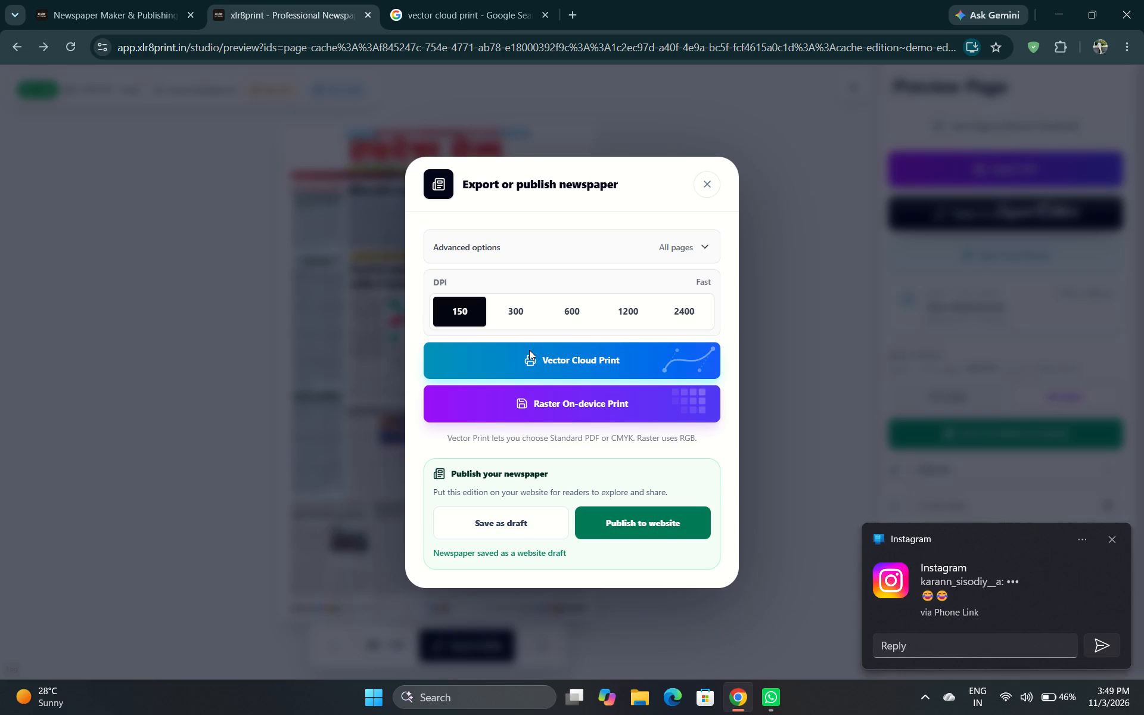
Review the advanced export options for page selection and legacy compatibility, and collapse them again.
{"action": "left_click", "coordinate": [690, 253]}
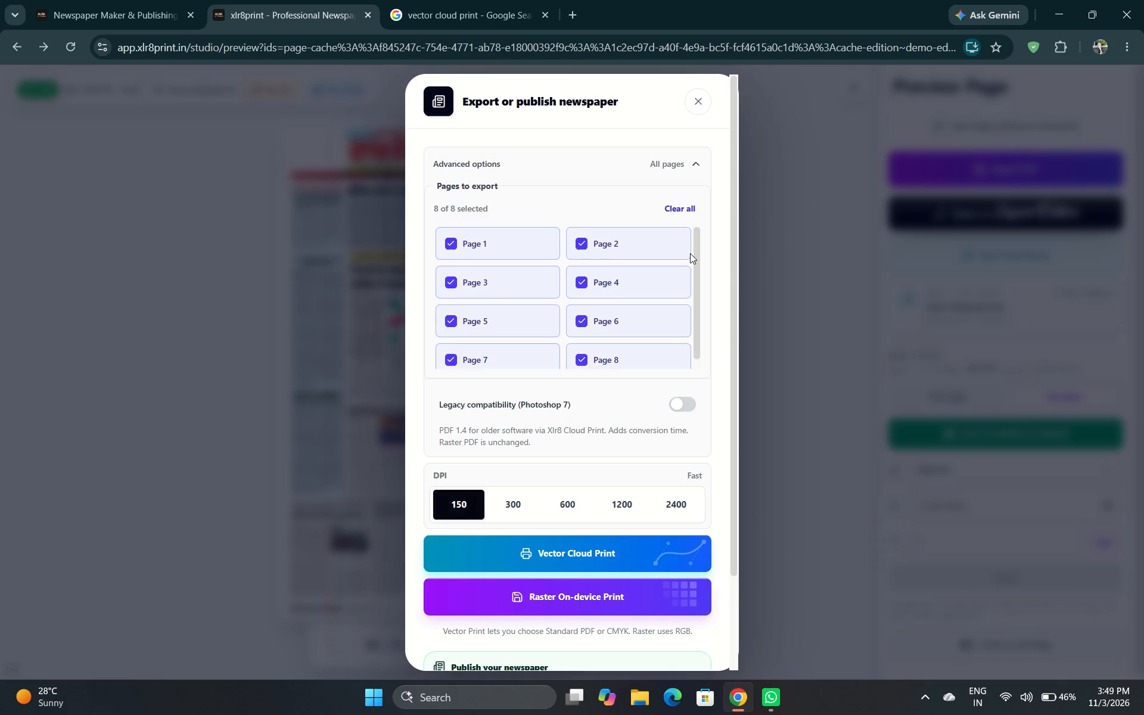
{"action": "left_click", "coordinate": [678, 166]}
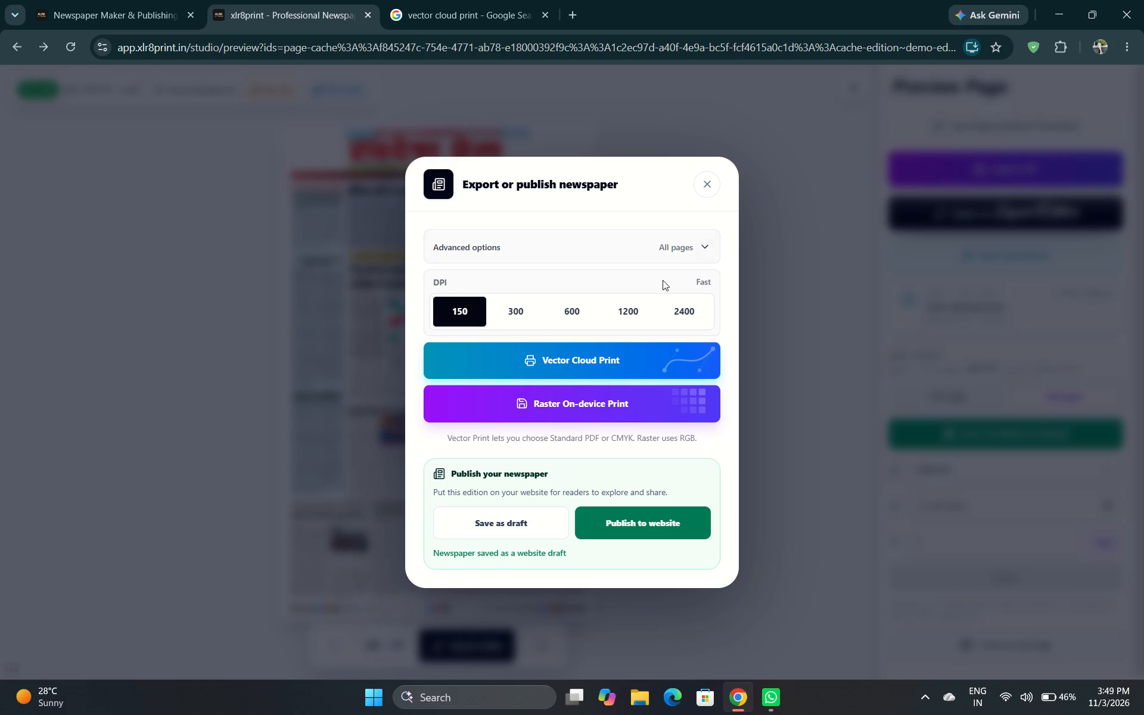
Export all pages of the newspaper with Raster On-device Print at 300 DPI.
{"action": "left_click", "coordinate": [527, 321]}
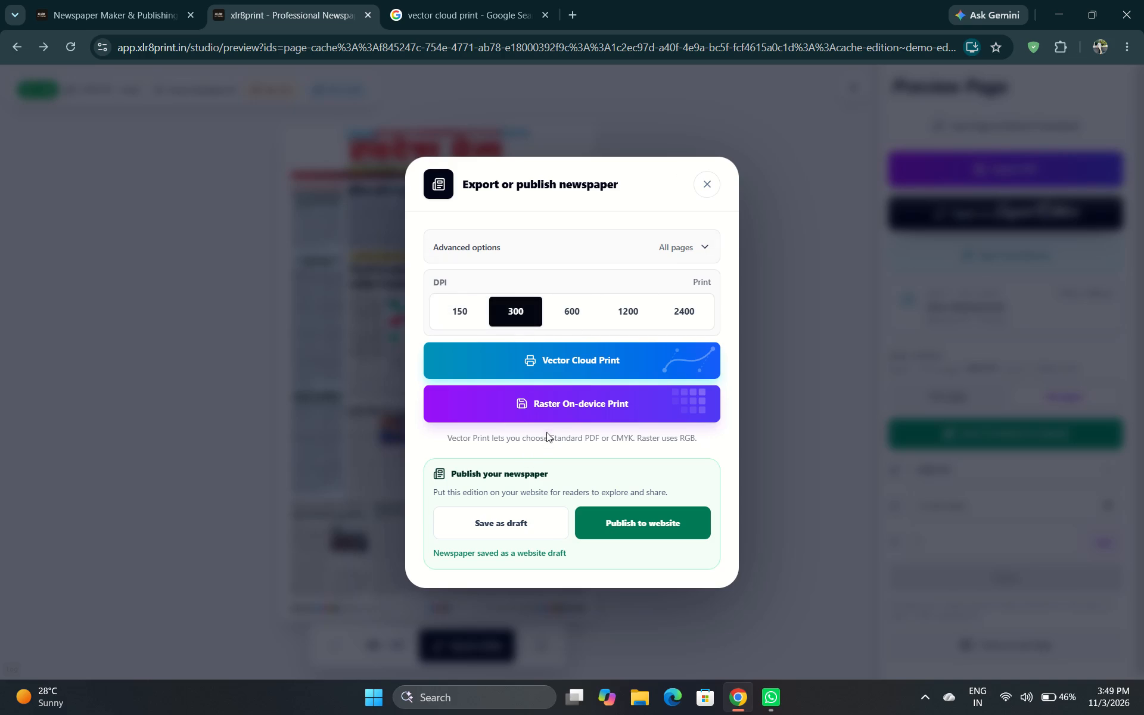
{"action": "left_click", "coordinate": [569, 410]}
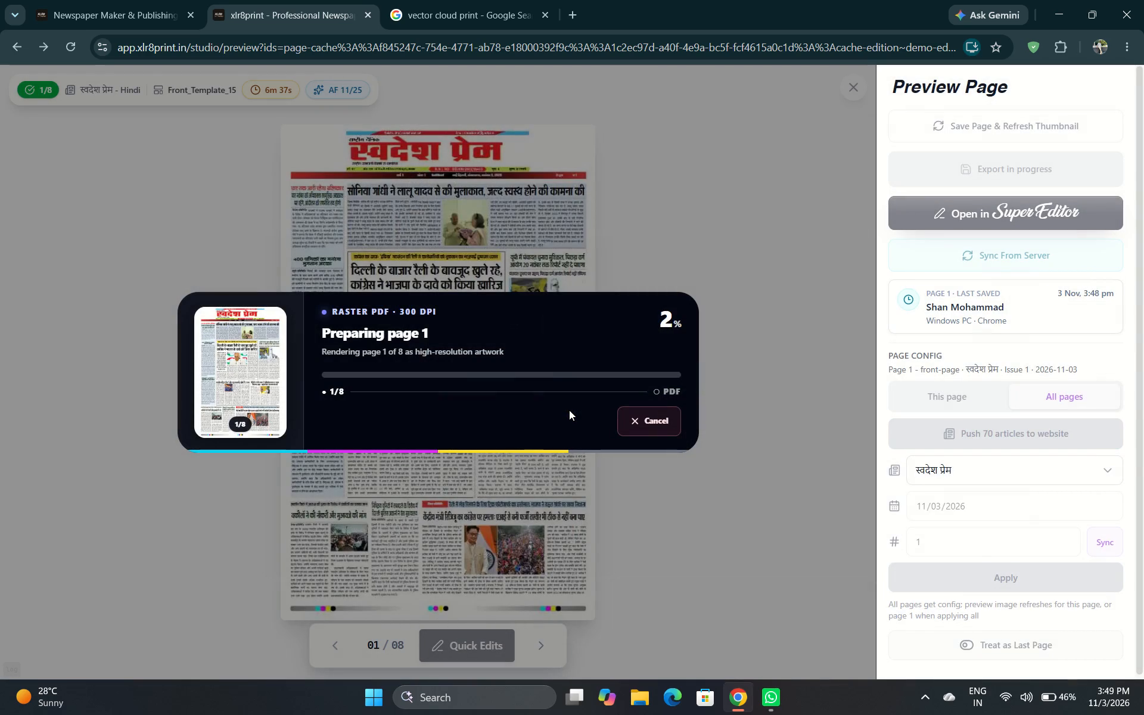
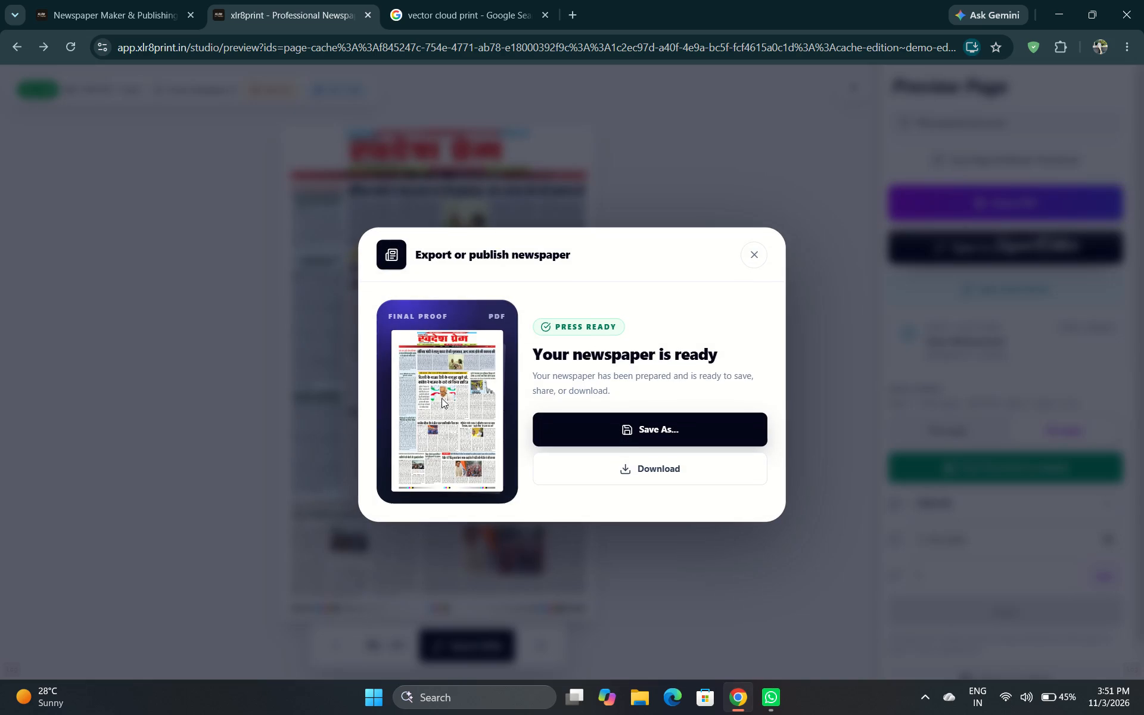
Download the prepared newspaper PDF and open the downloaded file in the browser.
{"action": "left_click", "coordinate": [630, 470]}
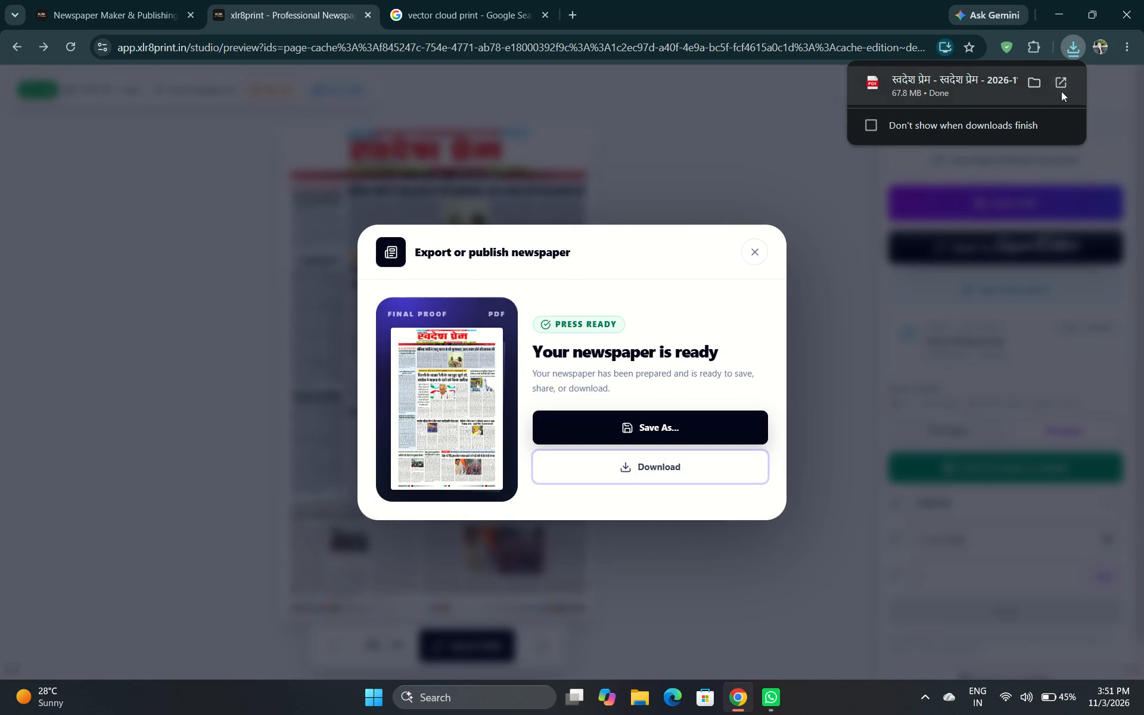
{"action": "left_click", "coordinate": [1059, 86]}
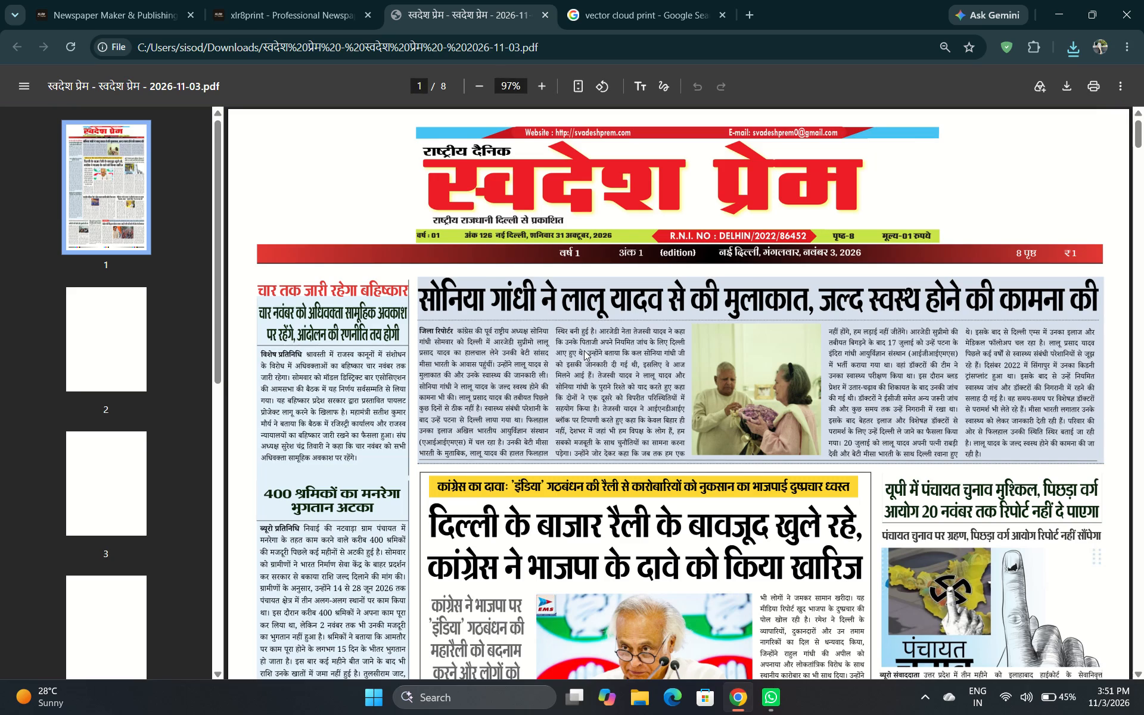
Review pages 1 and 2 of the exported newspaper PDF, examining the headlines, photos and article layout down to the page bottom.
{"action": "scroll", "coordinate": [584, 350], "scroll_direction": "down", "scroll_amount": 1}
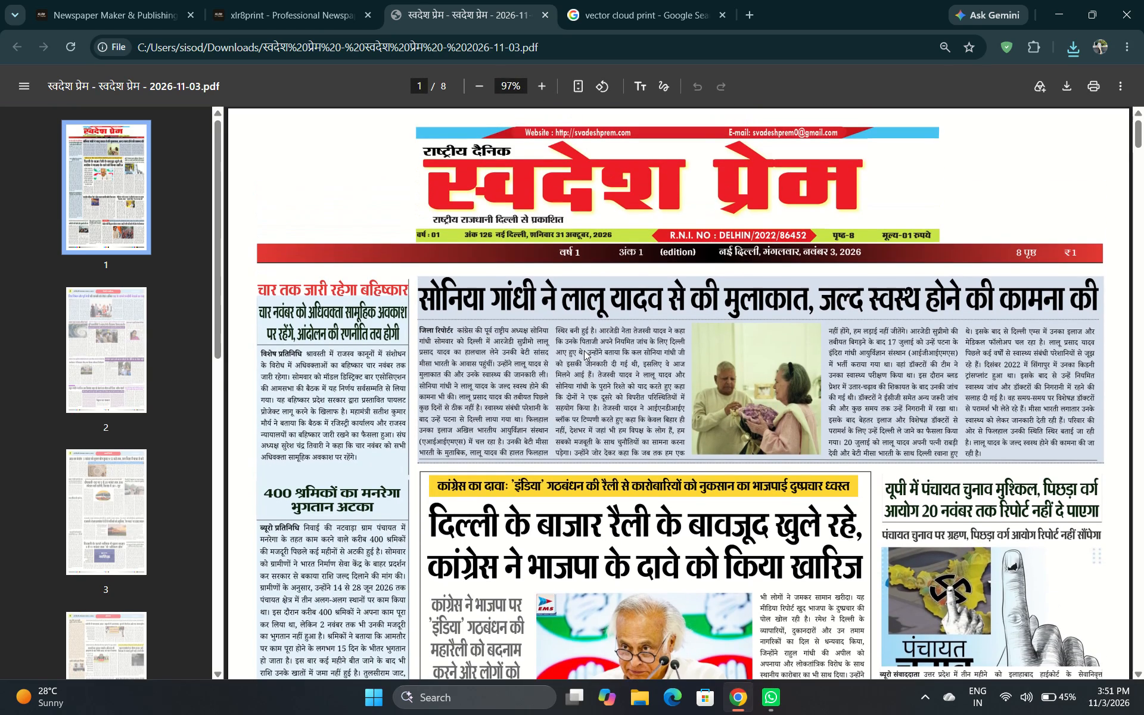
{"action": "scroll", "coordinate": [584, 350], "scroll_direction": "down", "scroll_amount": 4}
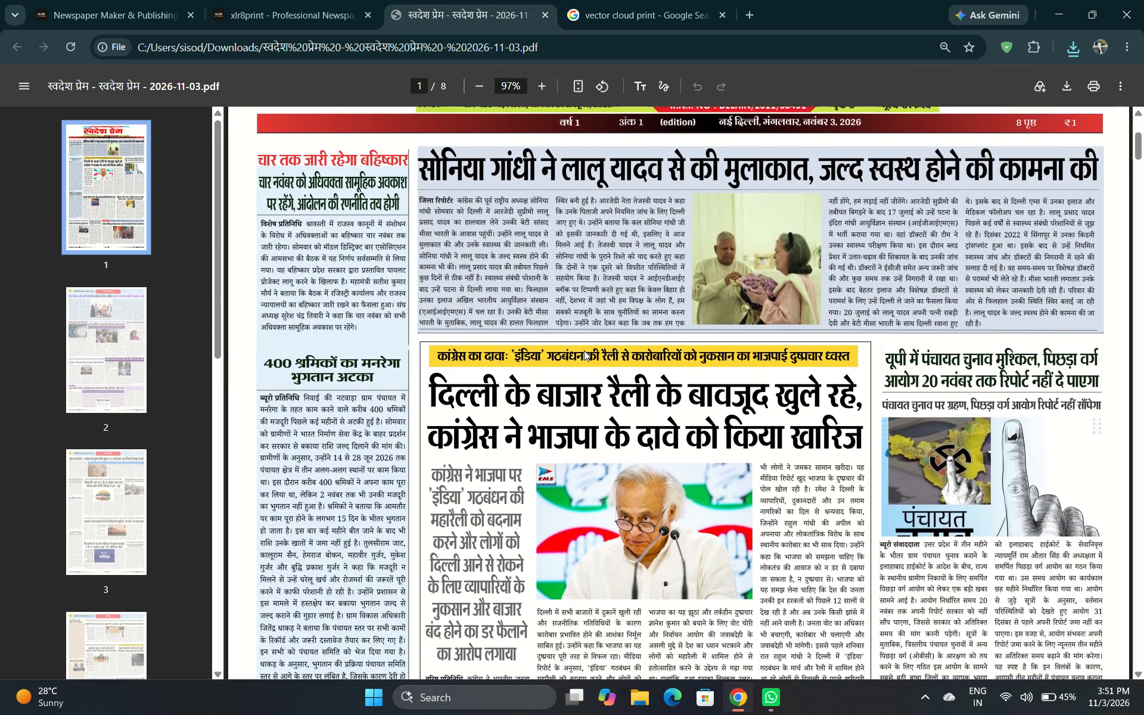
{"action": "scroll", "coordinate": [584, 350], "scroll_direction": "down", "scroll_amount": 5}
{"action": "key", "text": "Right"}
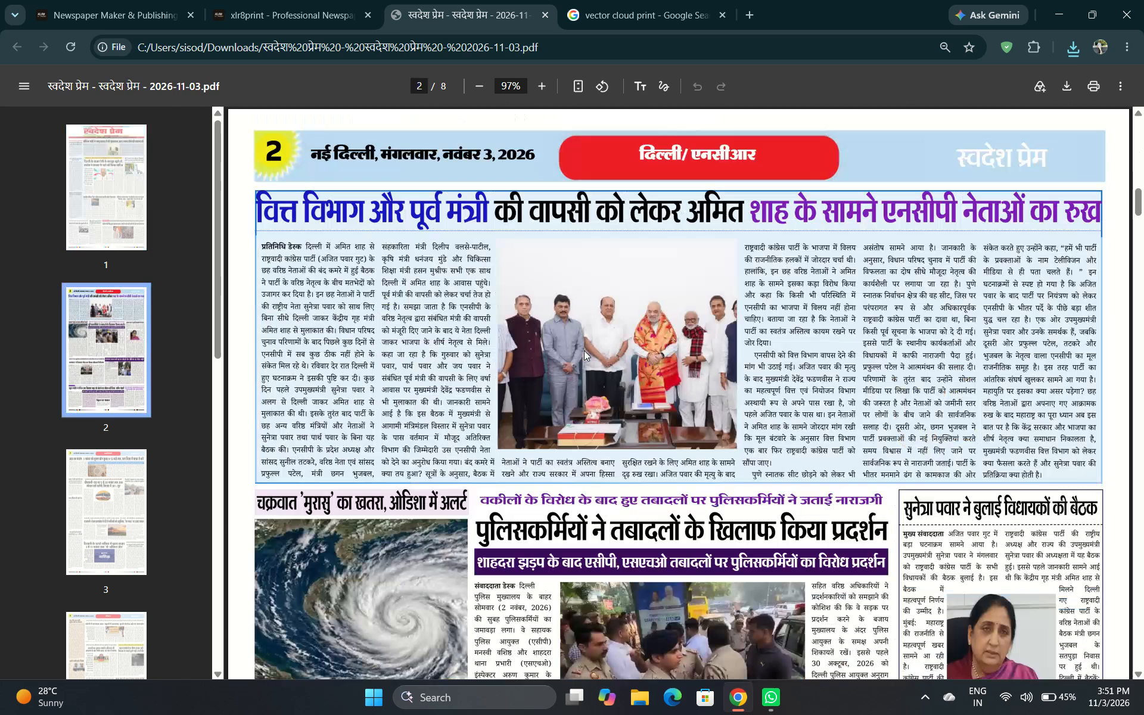
{"action": "key", "text": "Down"}
{"action": "key", "text": "Down"}
{"action": "key", "text": "Down"}
{"action": "key", "text": "Down"}
{"action": "key", "text": "Down"}
{"action": "scroll", "coordinate": [744, 346], "scroll_direction": "down", "scroll_amount": 7}
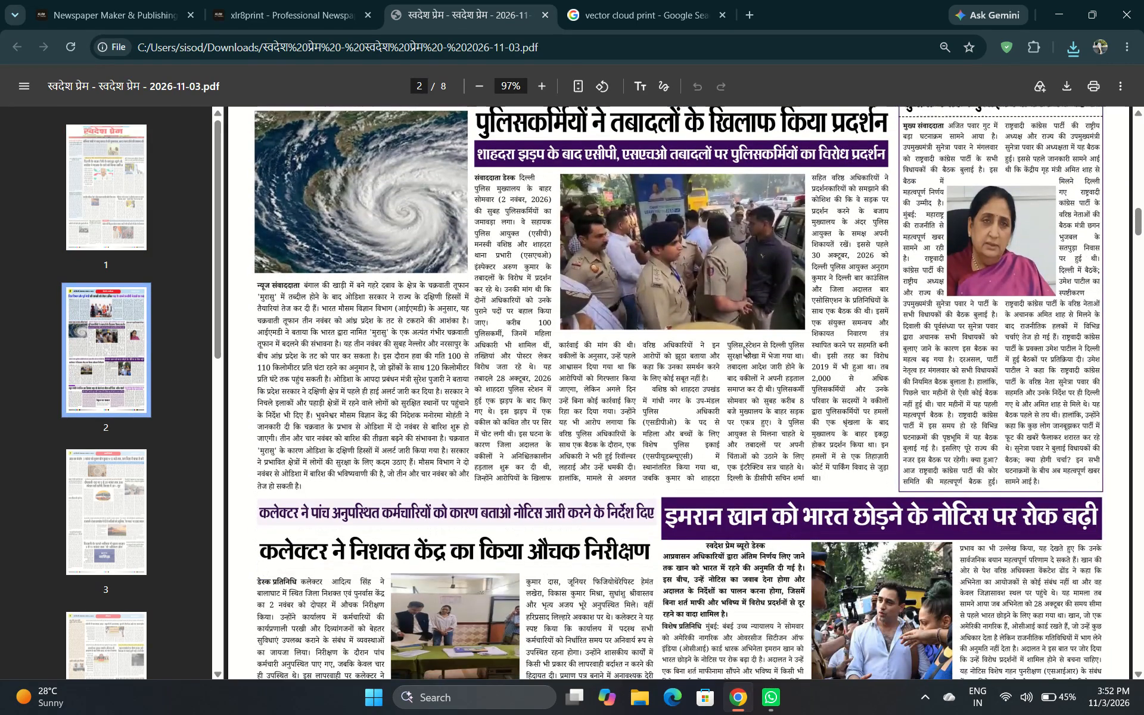
{"action": "scroll", "coordinate": [744, 346], "scroll_direction": "down", "scroll_amount": 4}
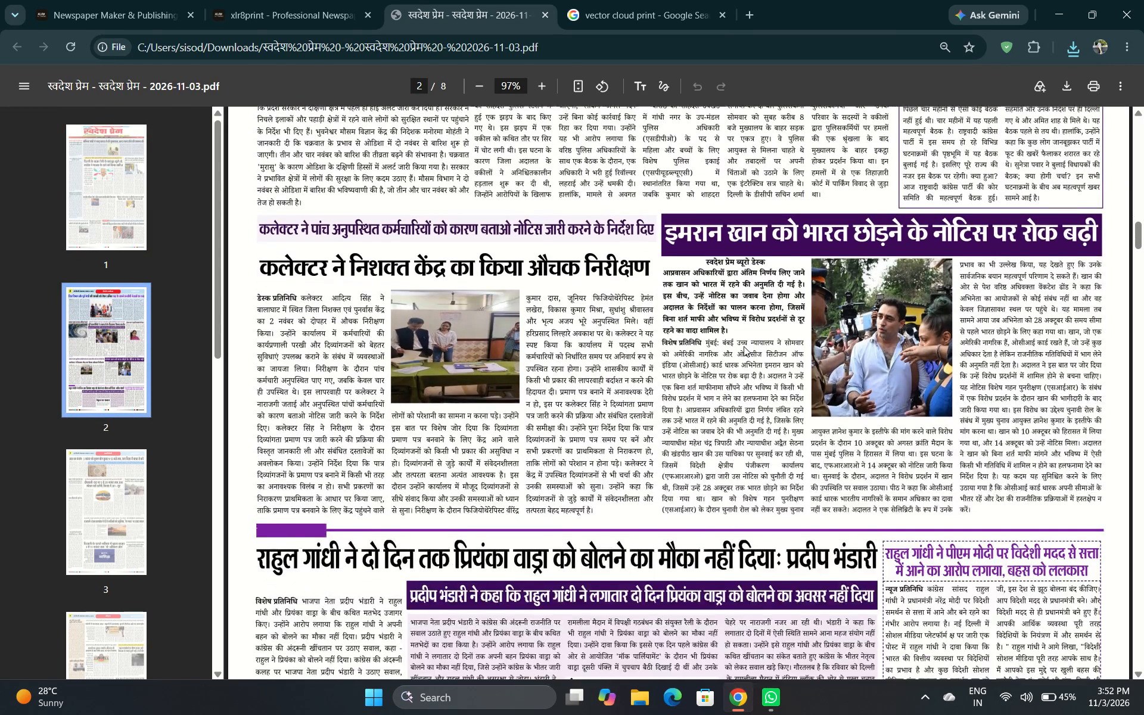
{"action": "scroll", "coordinate": [744, 346], "scroll_direction": "down", "scroll_amount": 1}
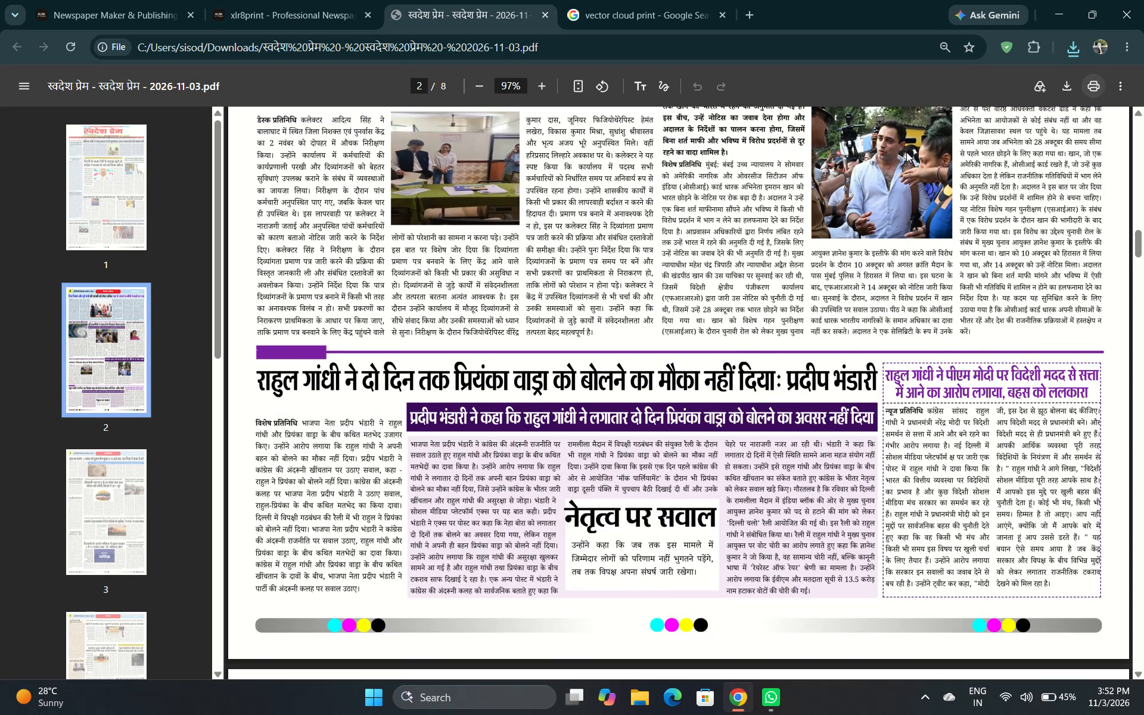
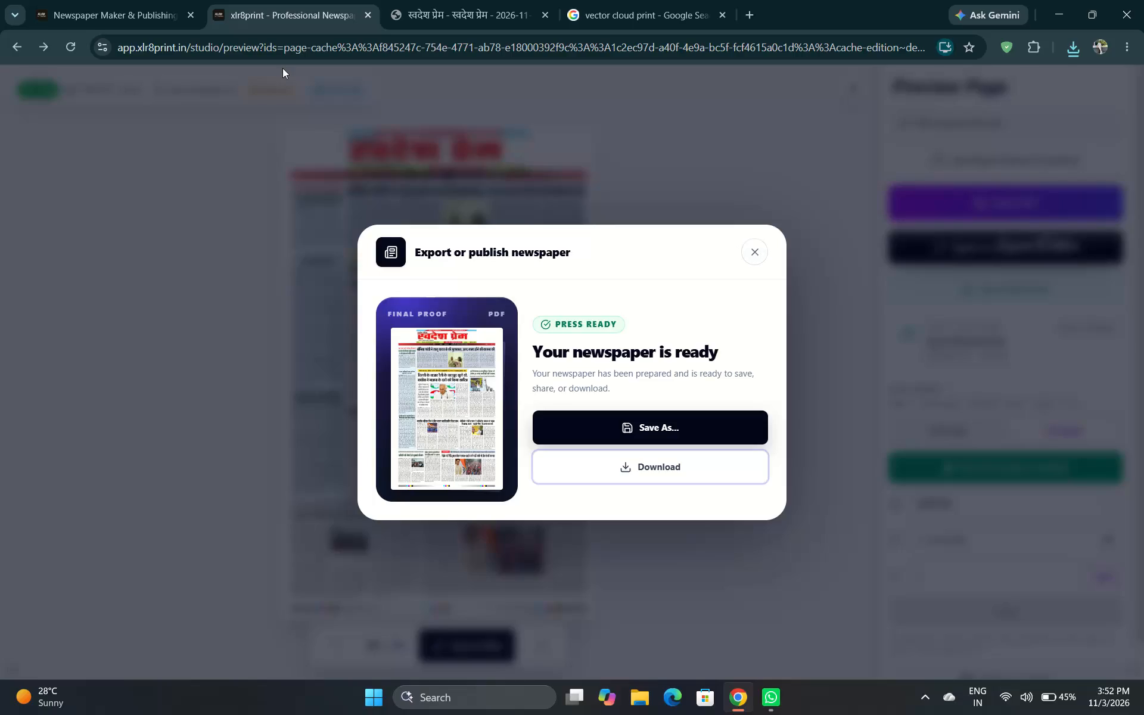
Close the export dialog and return from the newspaper preview to the dashboard.
{"action": "left_click", "coordinate": [752, 257]}
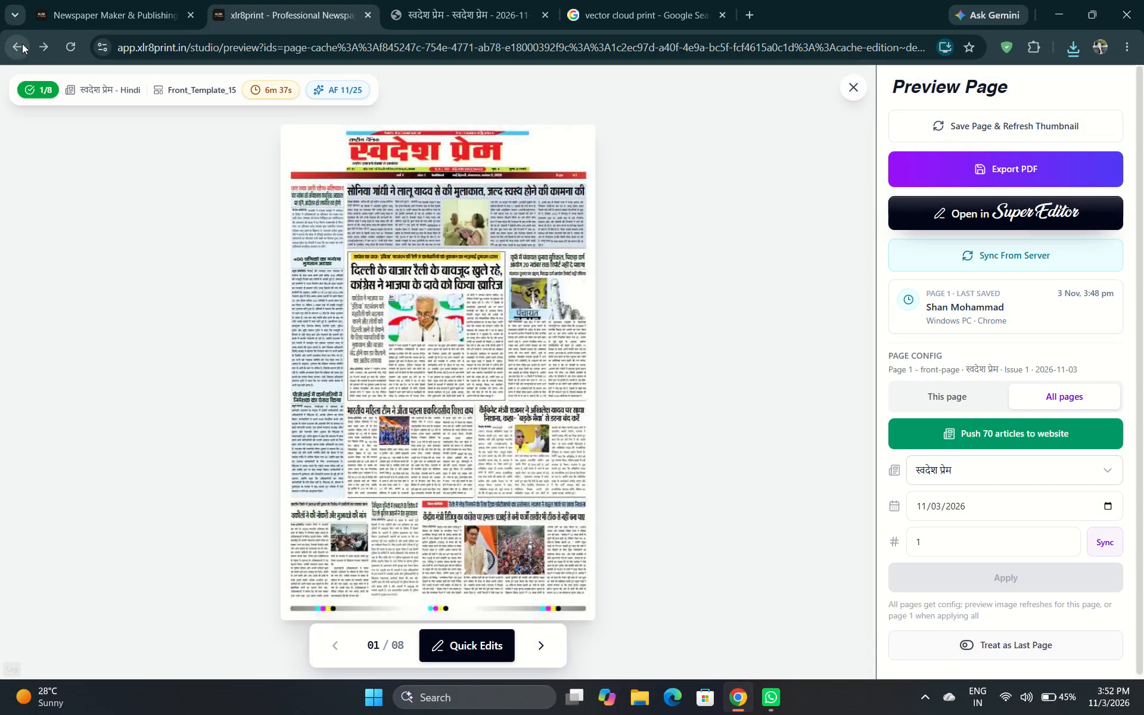
{"action": "left_click", "coordinate": [22, 43]}
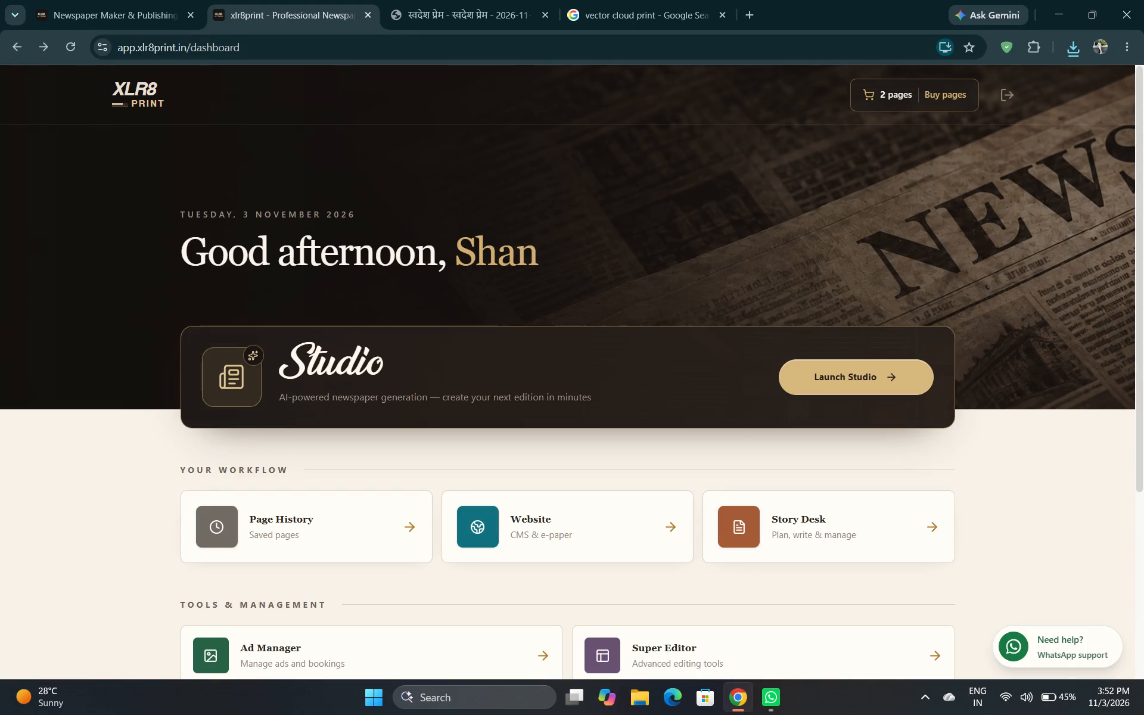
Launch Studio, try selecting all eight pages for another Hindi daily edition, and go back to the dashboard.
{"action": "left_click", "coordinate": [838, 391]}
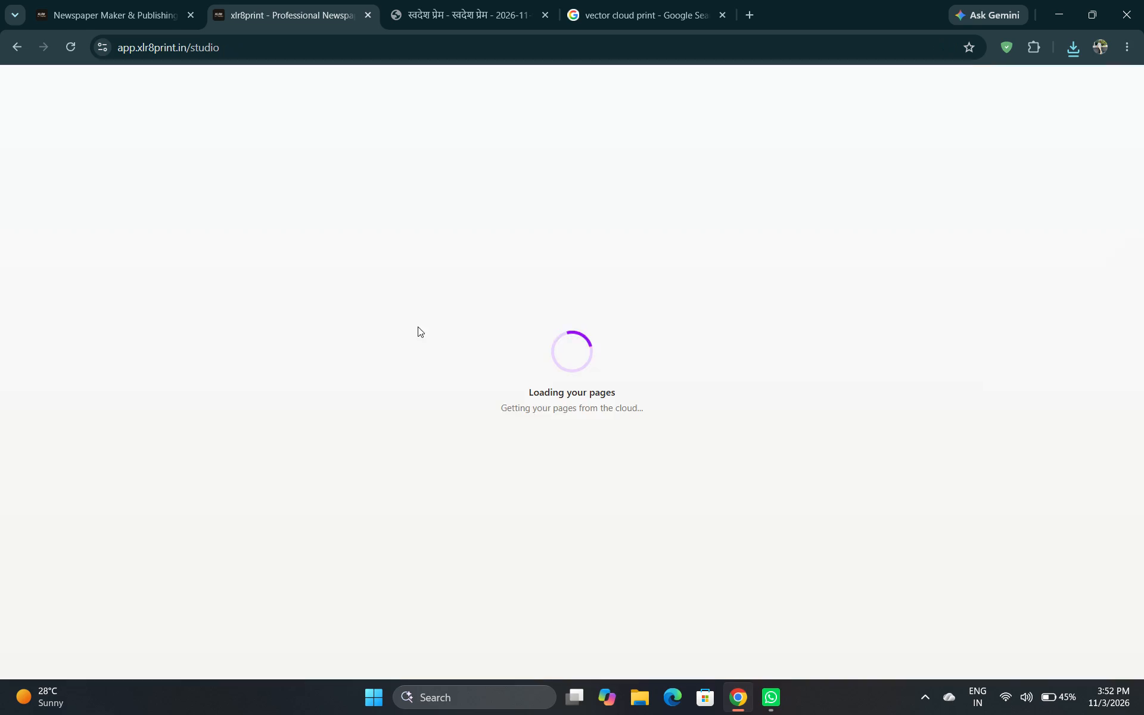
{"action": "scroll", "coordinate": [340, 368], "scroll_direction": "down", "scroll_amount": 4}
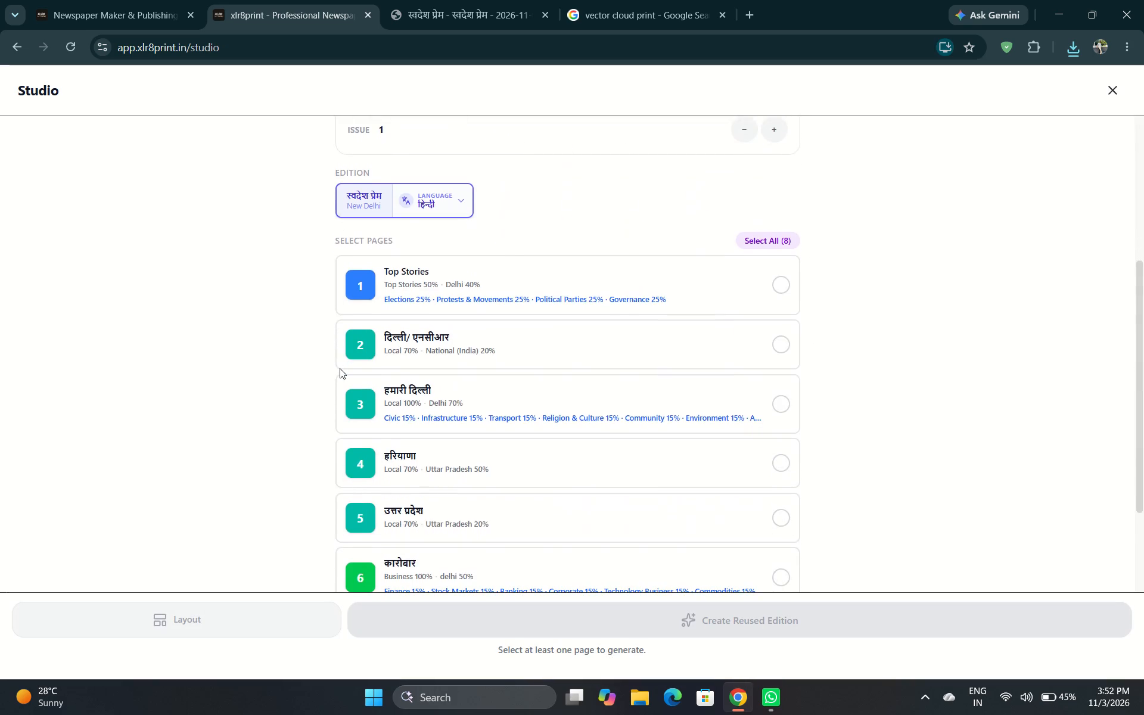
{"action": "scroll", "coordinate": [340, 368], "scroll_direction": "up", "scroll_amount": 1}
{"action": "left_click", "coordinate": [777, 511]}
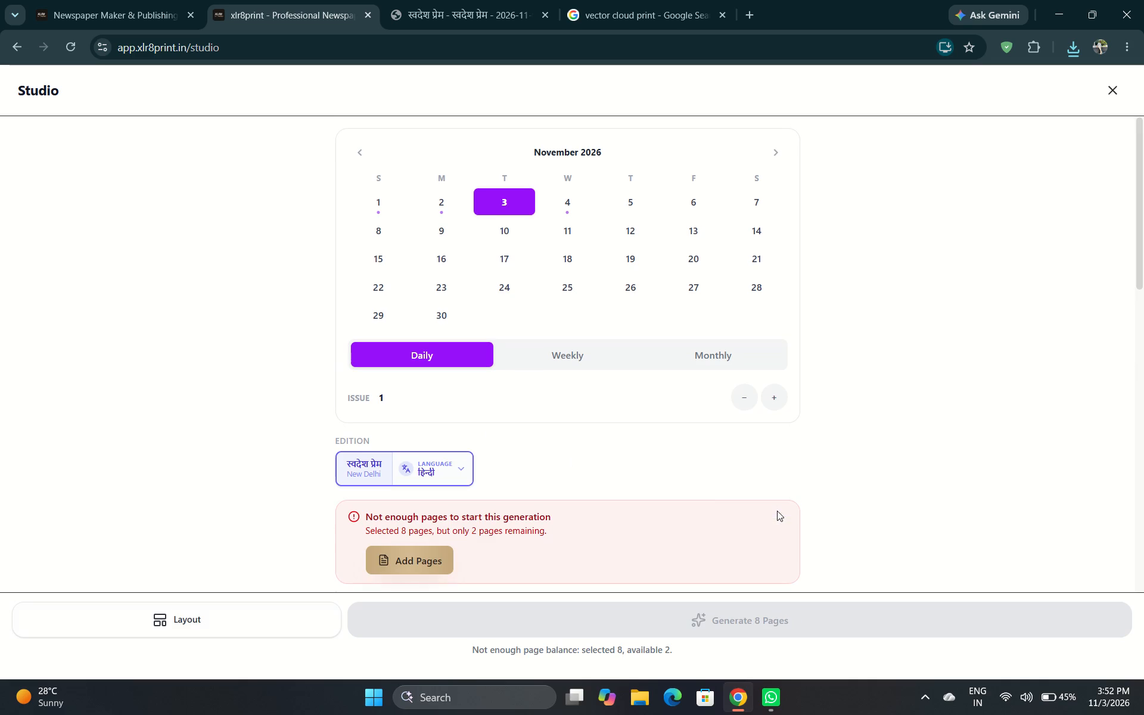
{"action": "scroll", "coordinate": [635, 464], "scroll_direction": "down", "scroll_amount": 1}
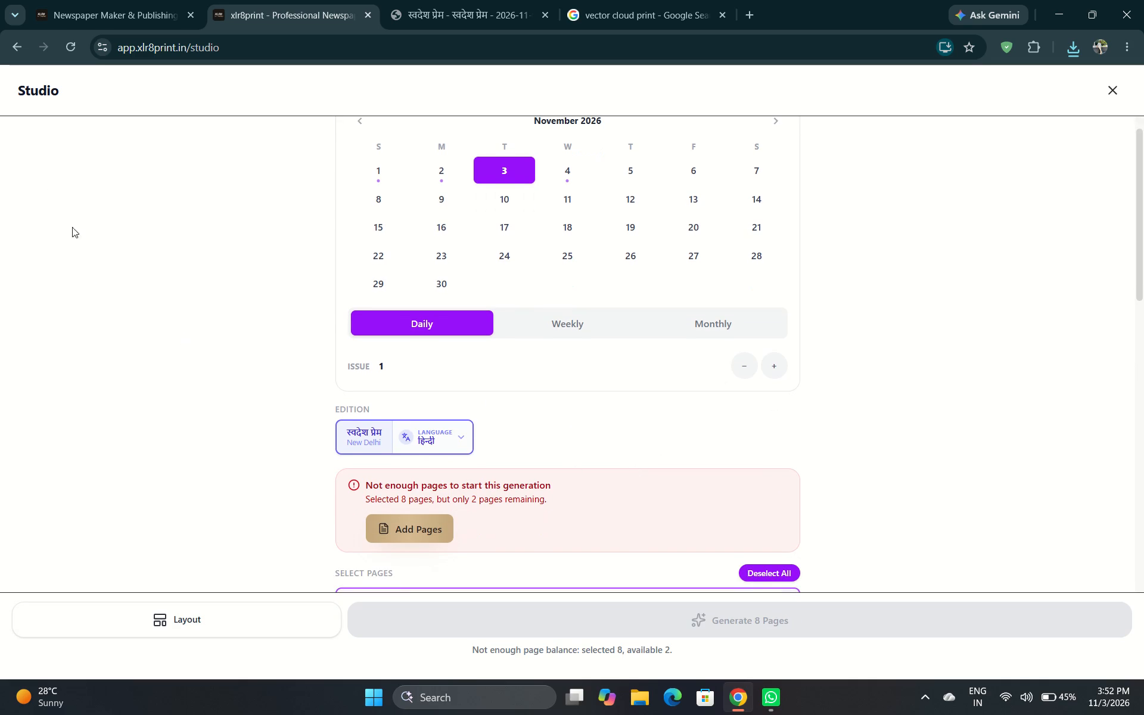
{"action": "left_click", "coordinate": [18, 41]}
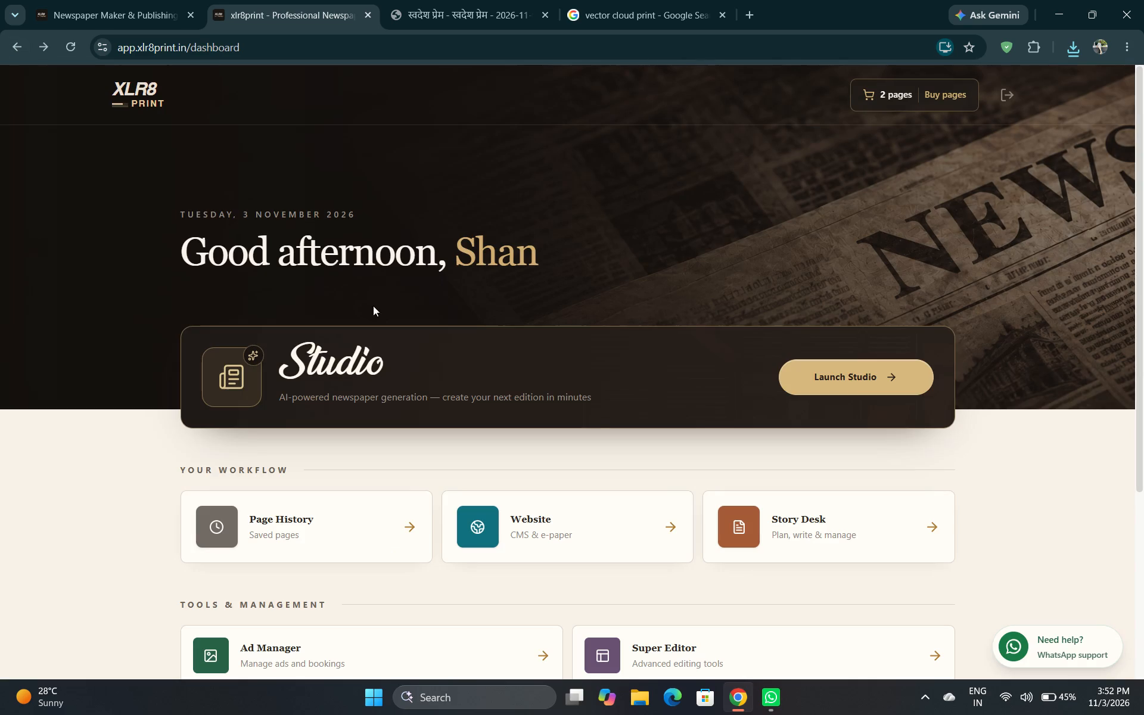
Open the page top-up options and compare the features and per-page prices of the Economy, Smart, Value, Ultra and Luxury services.
{"action": "left_click", "coordinate": [967, 93]}
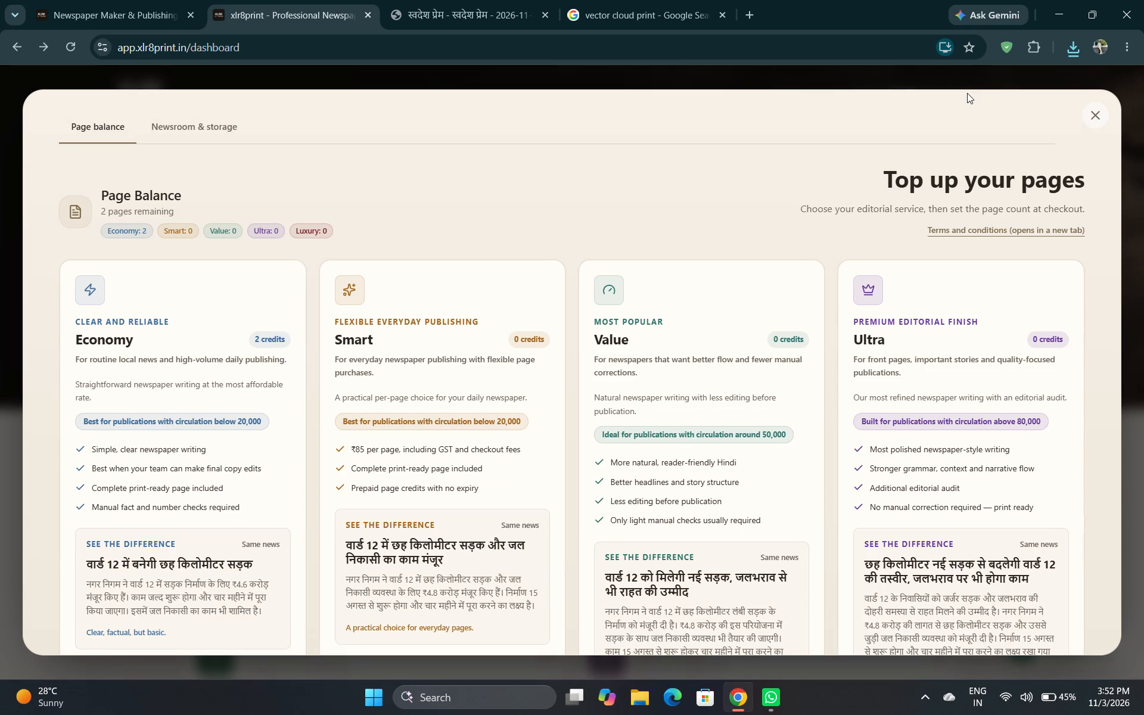
{"action": "scroll", "coordinate": [633, 229], "scroll_direction": "down", "scroll_amount": 2}
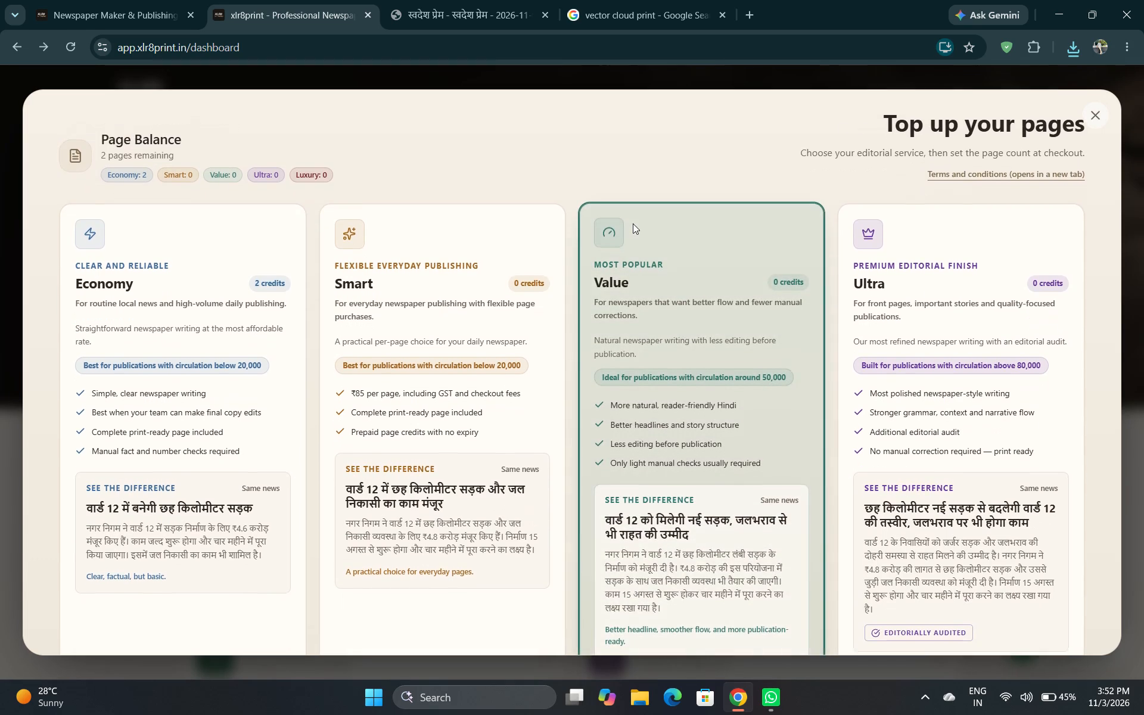
{"action": "scroll", "coordinate": [633, 223], "scroll_direction": "down", "scroll_amount": 4}
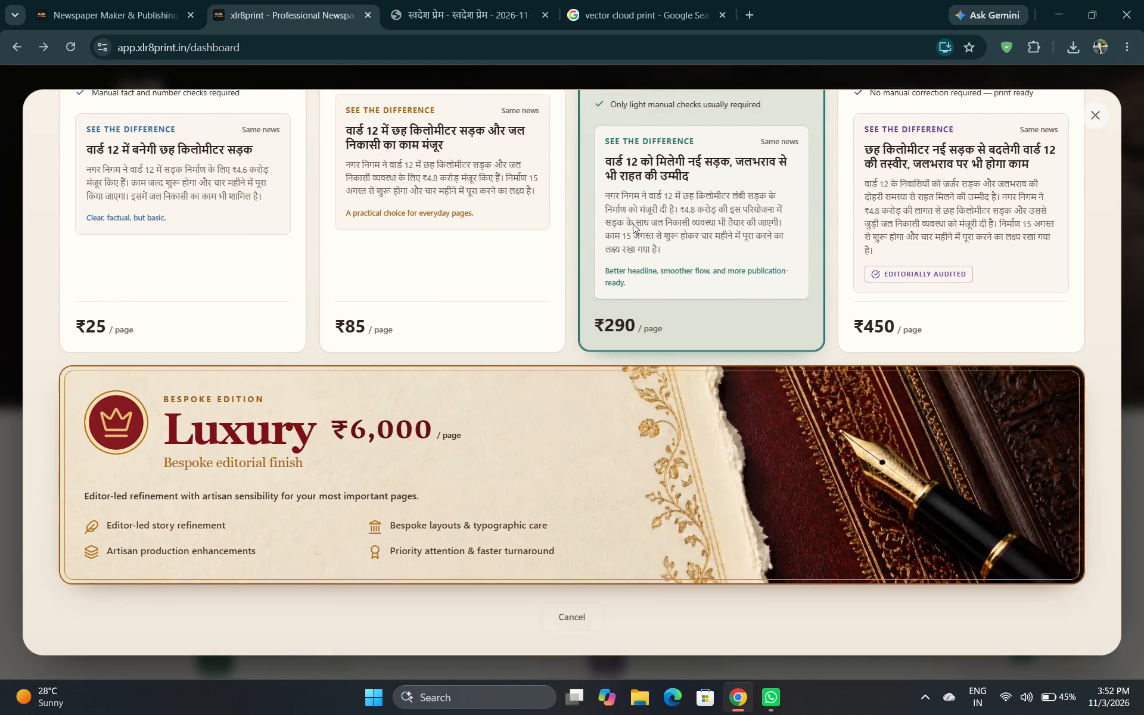
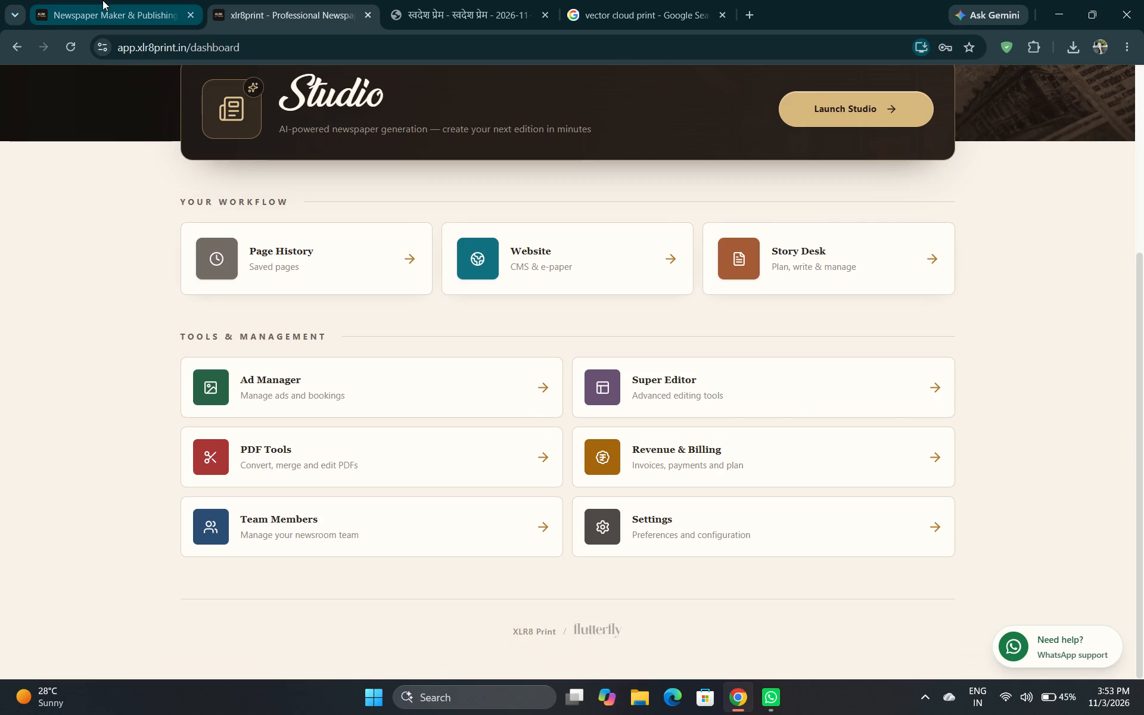
Look through the XLR8 Print home page down to the licence offers and footer, and follow Experience XLR8 Print into the app.
{"action": "scroll", "coordinate": [300, 214], "scroll_direction": "down", "scroll_amount": 9}
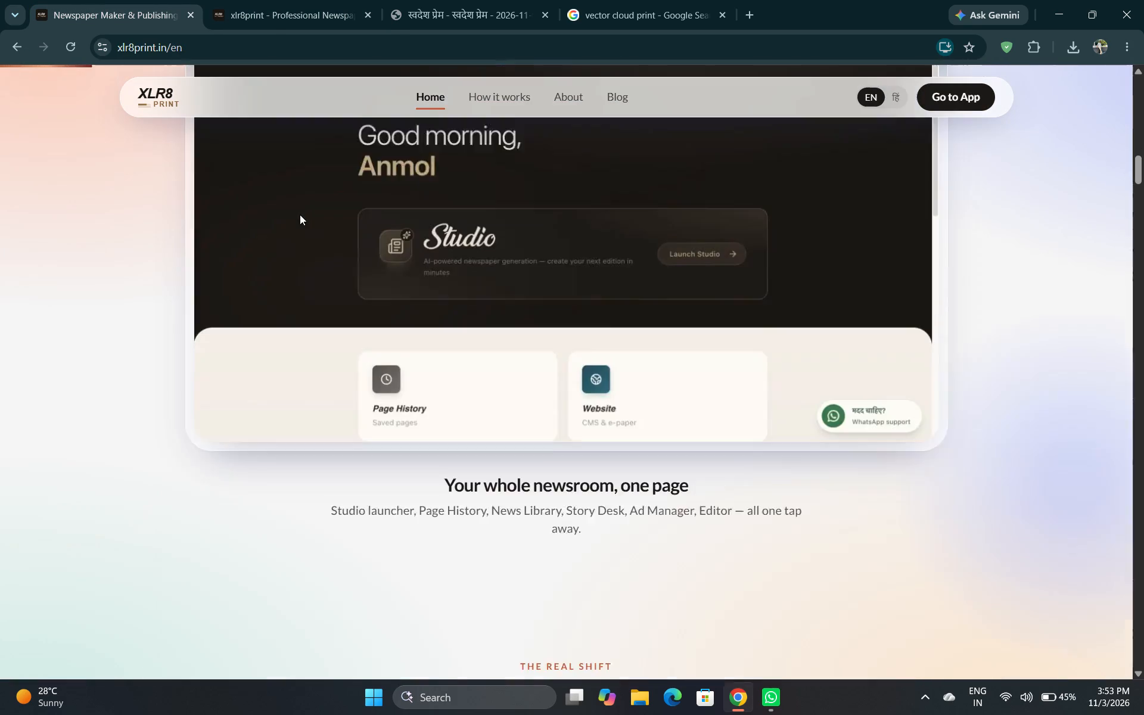
{"action": "scroll", "coordinate": [300, 214], "scroll_direction": "down", "scroll_amount": 5}
{"action": "scroll", "coordinate": [300, 214], "scroll_direction": "up", "scroll_amount": 20}
{"action": "scroll", "coordinate": [300, 214], "scroll_direction": "up", "scroll_amount": 1}
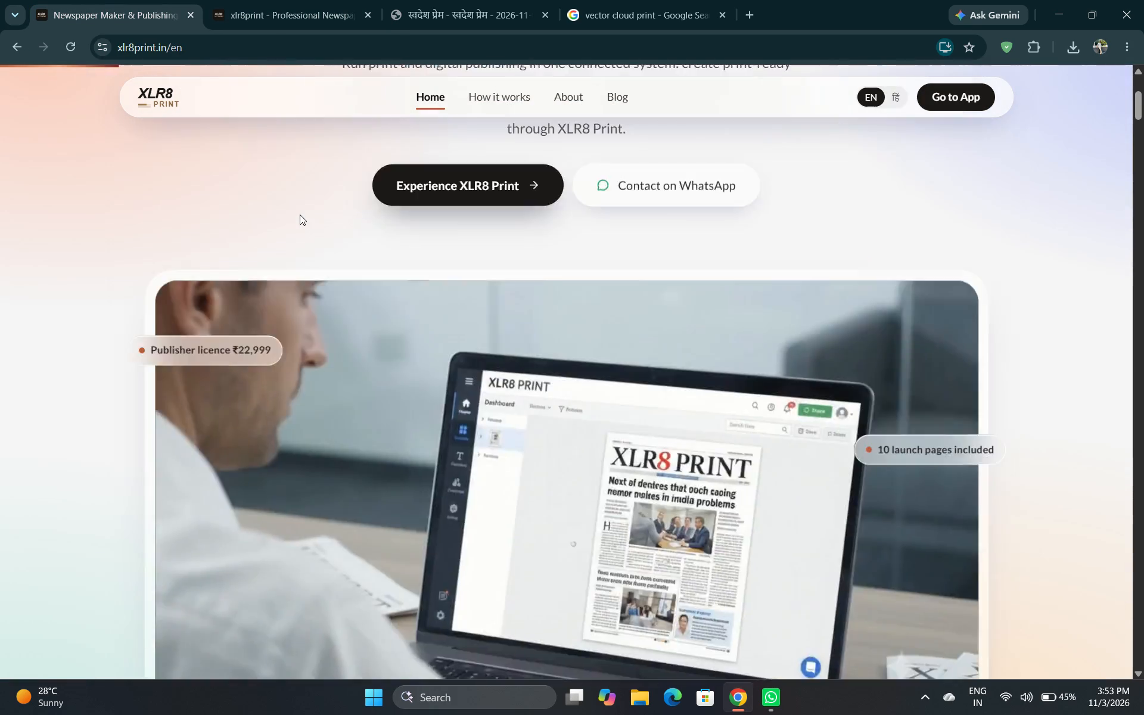
{"action": "scroll", "coordinate": [300, 214], "scroll_direction": "up", "scroll_amount": 7}
{"action": "scroll", "coordinate": [300, 214], "scroll_direction": "down", "scroll_amount": 14}
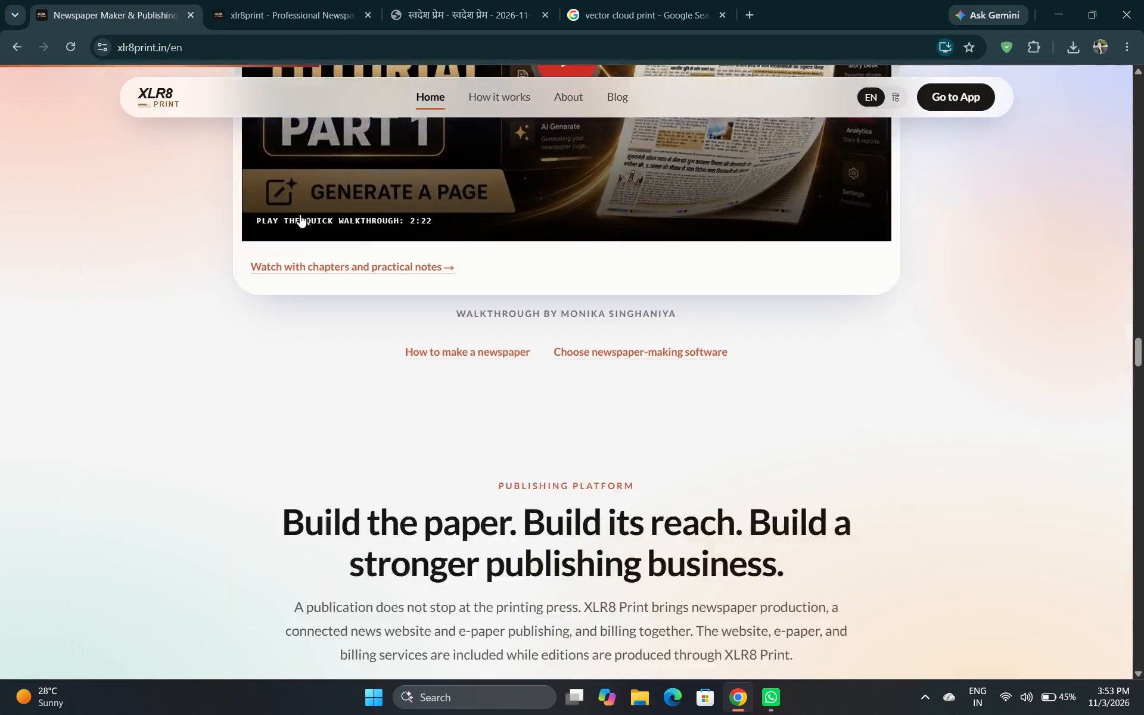
{"action": "scroll", "coordinate": [300, 214], "scroll_direction": "down", "scroll_amount": 20}
{"action": "scroll", "coordinate": [300, 214], "scroll_direction": "down", "scroll_amount": 2}
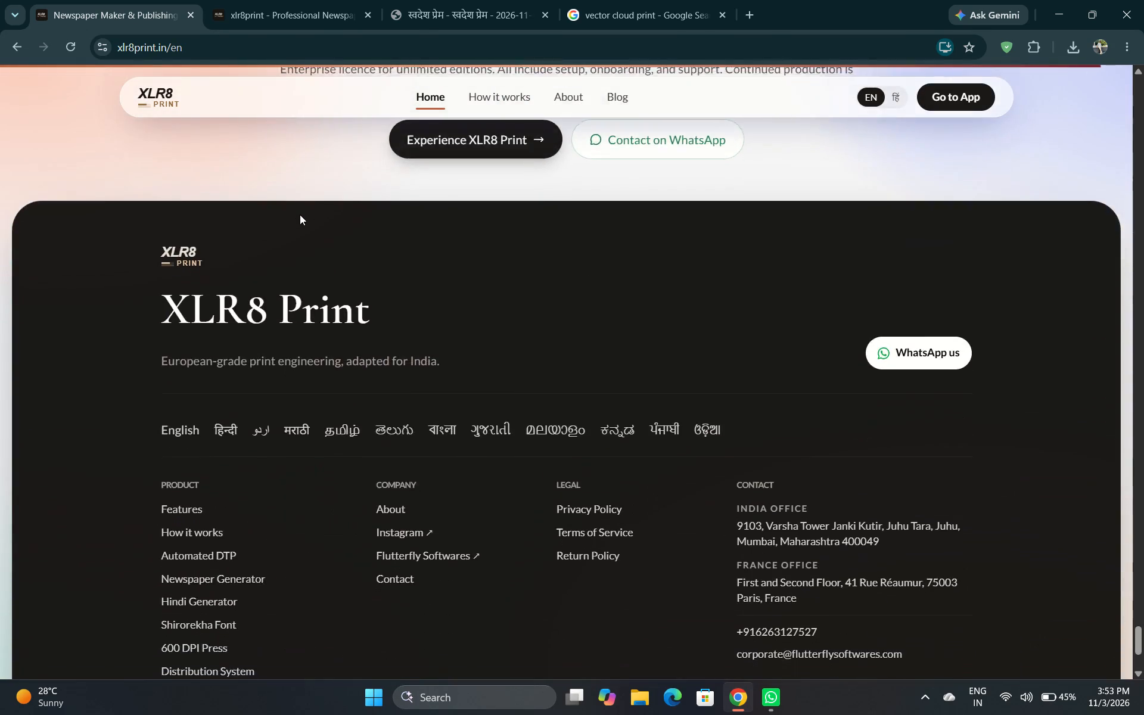
{"action": "scroll", "coordinate": [300, 214], "scroll_direction": "down", "scroll_amount": 6}
{"action": "scroll", "coordinate": [300, 214], "scroll_direction": "up", "scroll_amount": 6}
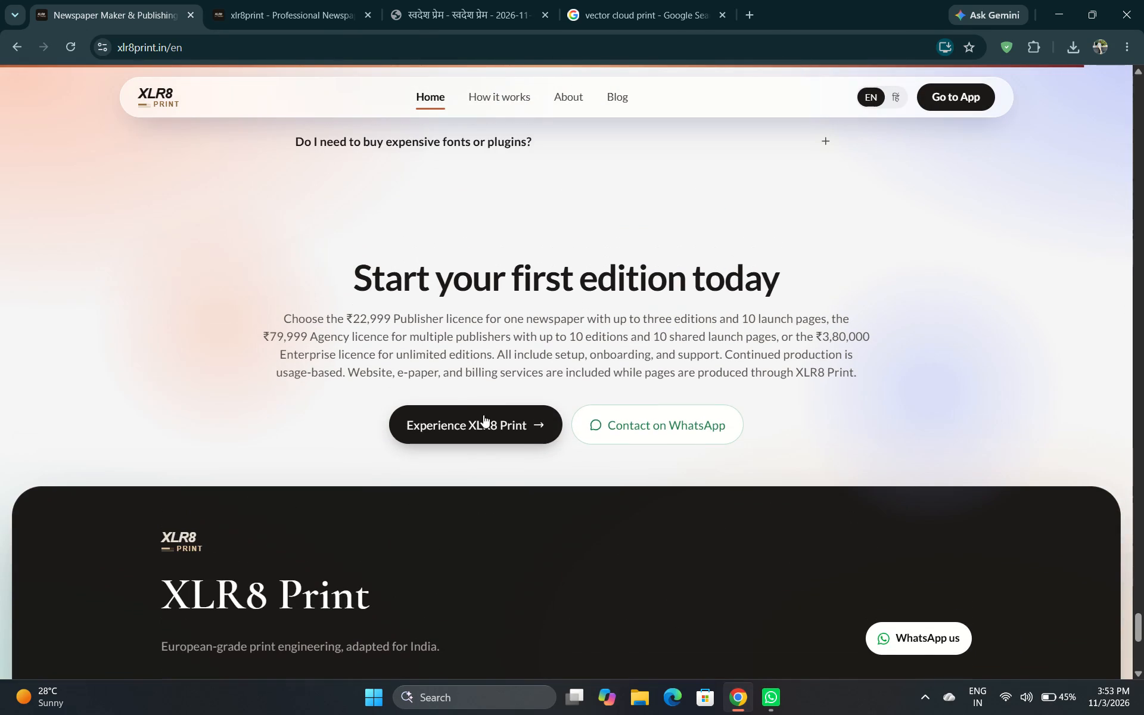
{"action": "left_click", "coordinate": [501, 422]}
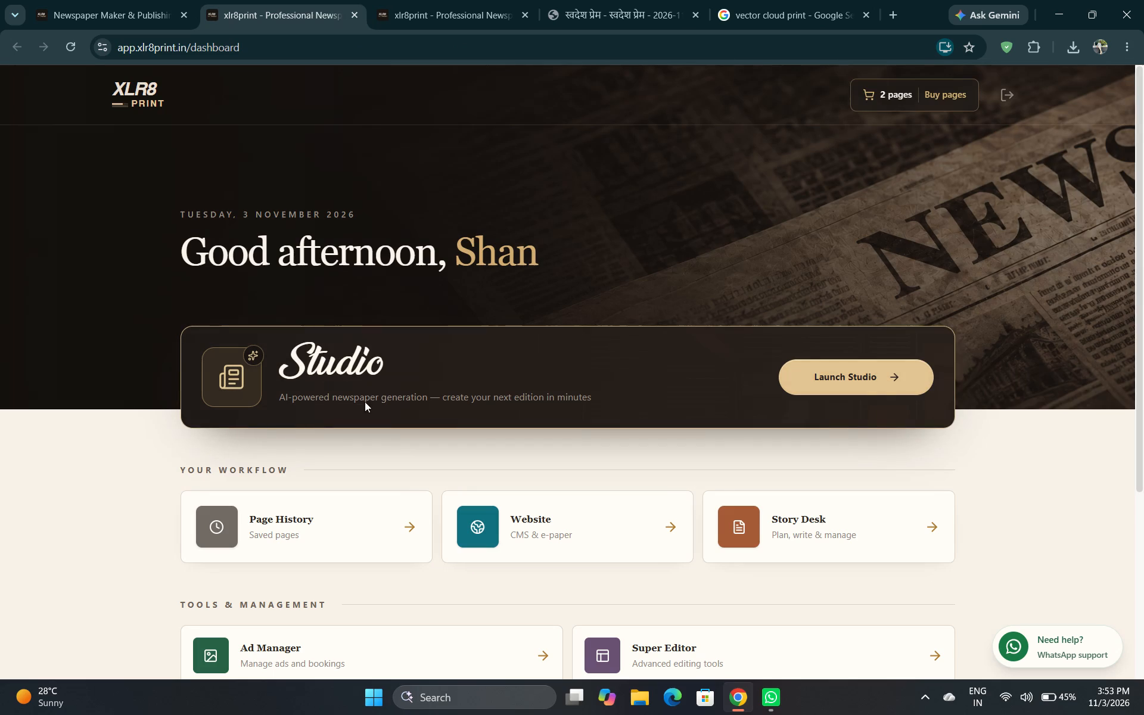
Return to the earlier dashboard tab, view Studio's edition setup page, and go back to the dashboard.
{"action": "left_click", "coordinate": [404, 17]}
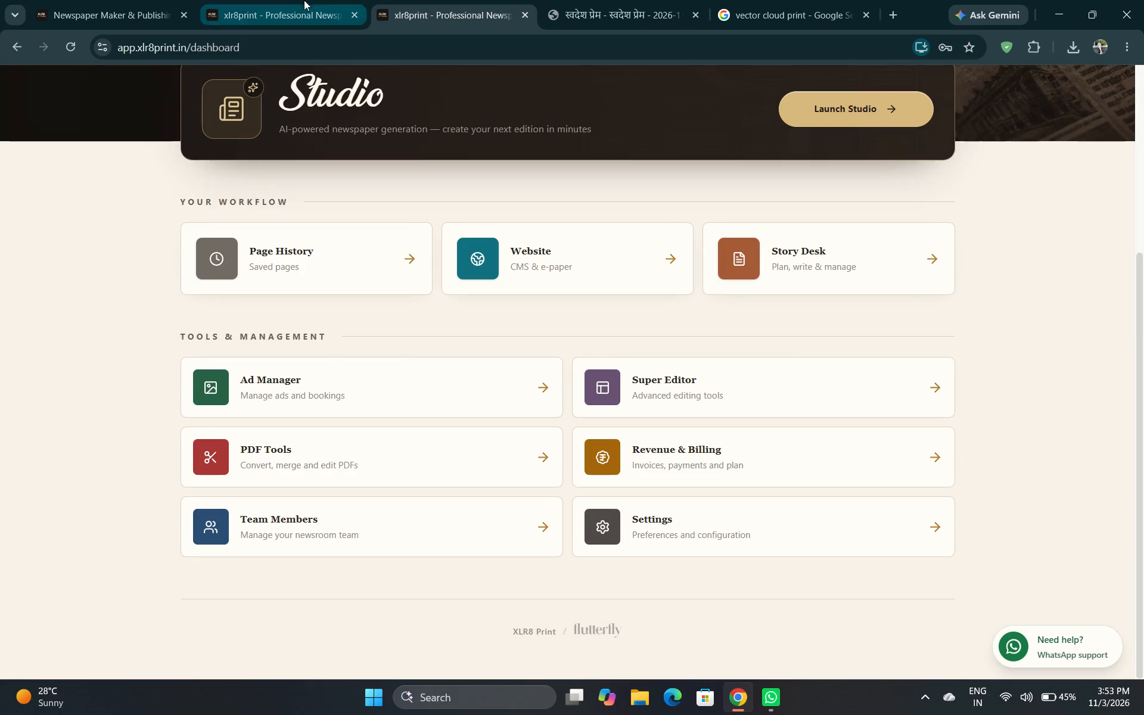
{"action": "scroll", "coordinate": [368, 190], "scroll_direction": "up", "scroll_amount": 4}
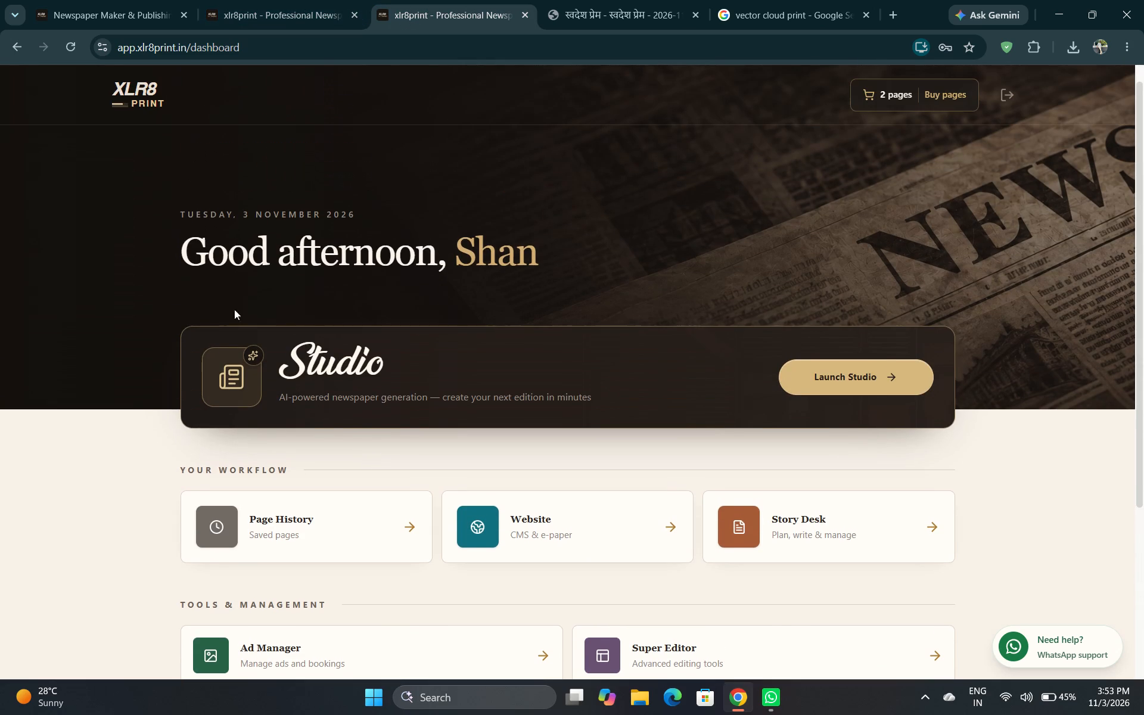
{"action": "left_click", "coordinate": [236, 345]}
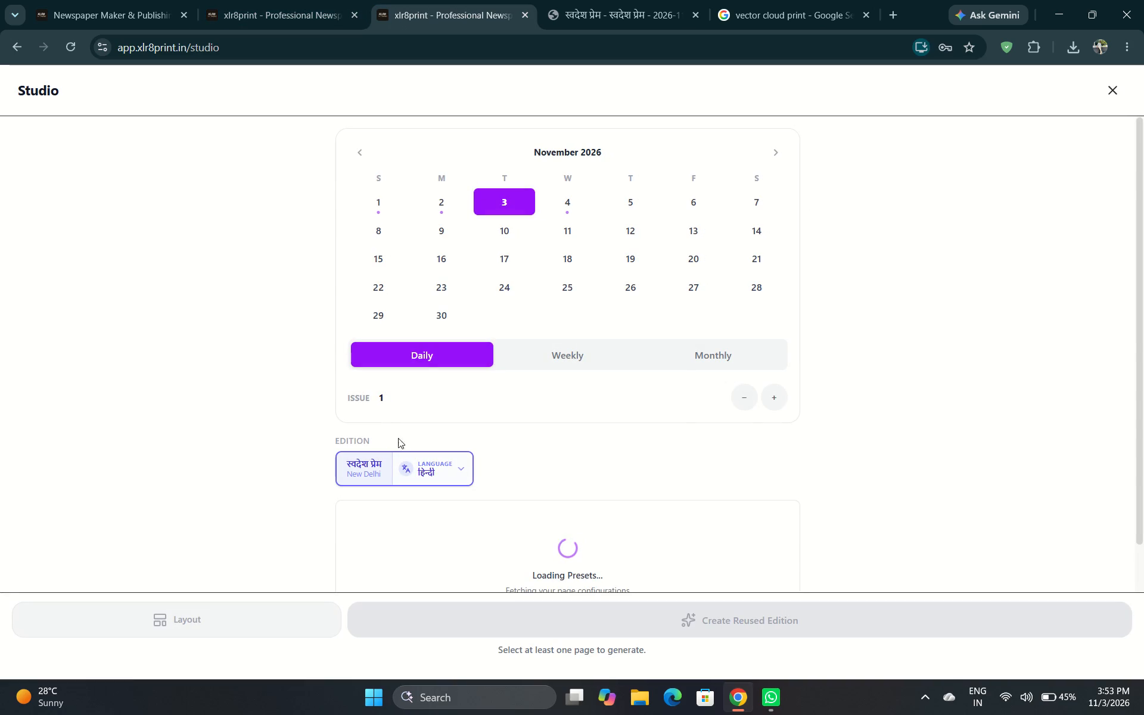
{"action": "left_click", "coordinate": [24, 48]}
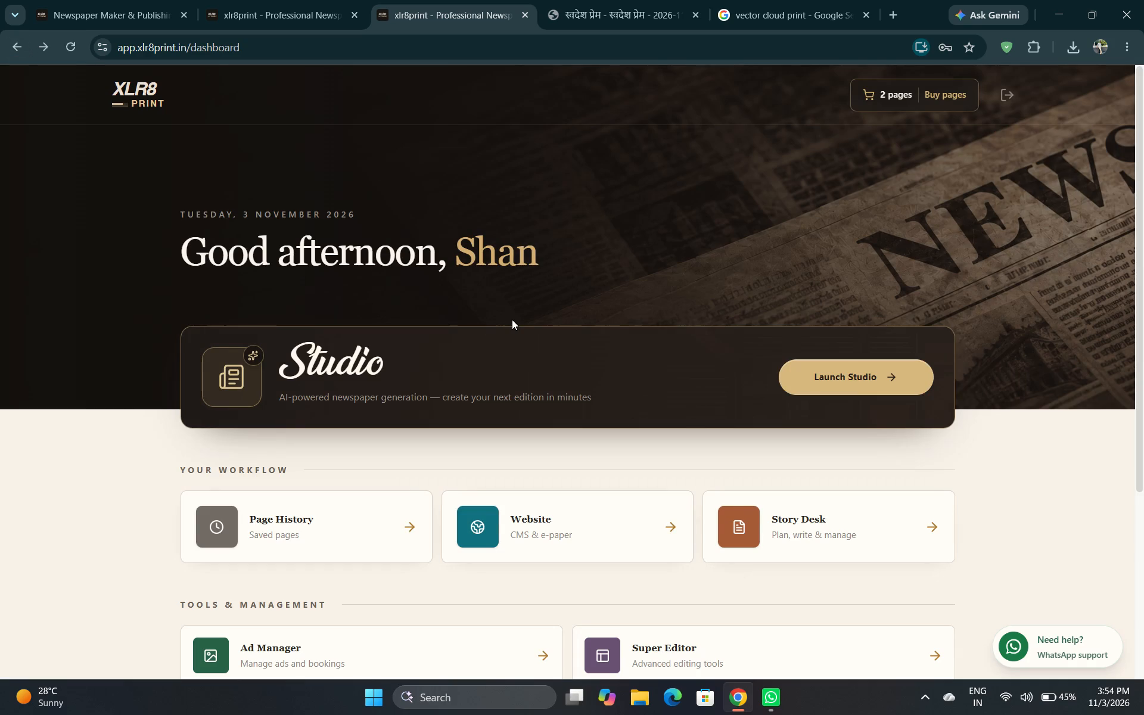
Open Revenue & Billing from the dashboard tools, view its Ad Orders page, and return to the dashboard.
{"action": "scroll", "coordinate": [512, 319], "scroll_direction": "down", "scroll_amount": 3}
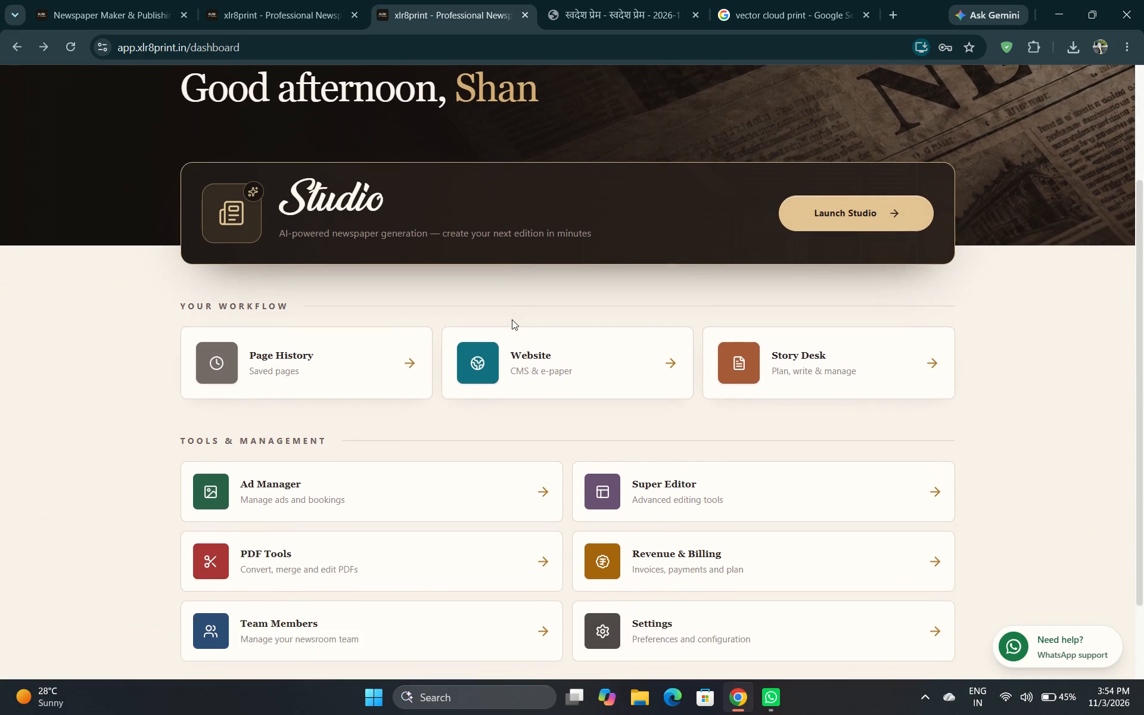
{"action": "scroll", "coordinate": [512, 319], "scroll_direction": "down", "scroll_amount": 3}
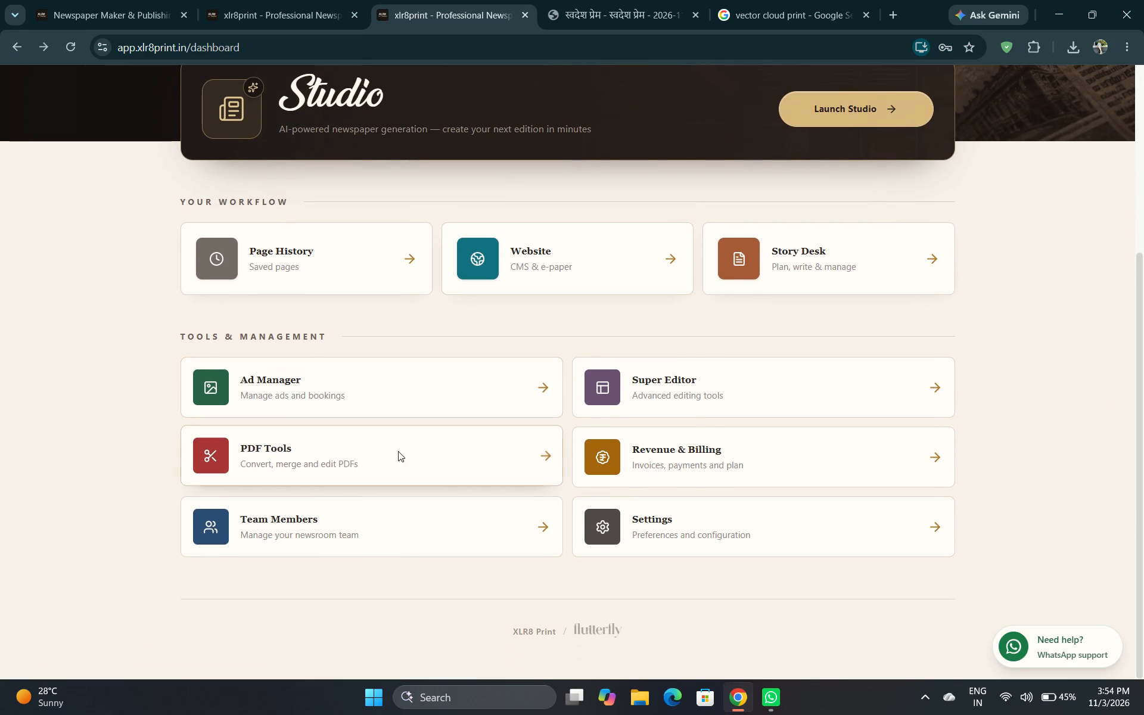
{"action": "left_click", "coordinate": [675, 441]}
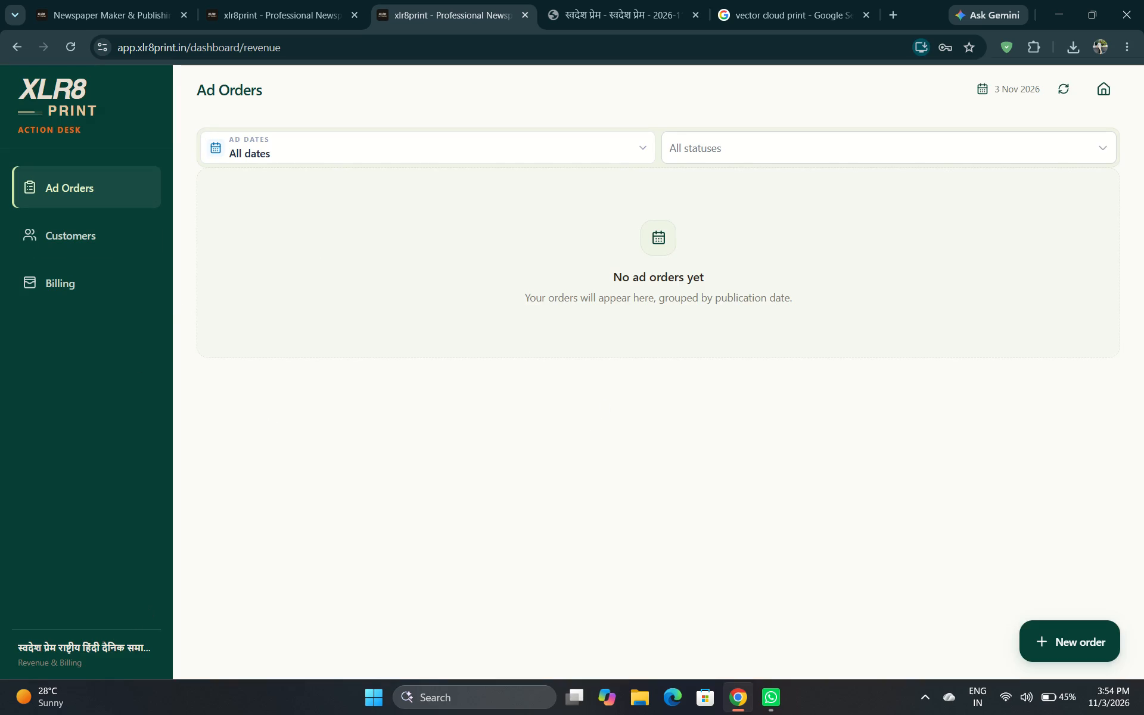
{"action": "left_click", "coordinate": [21, 38]}
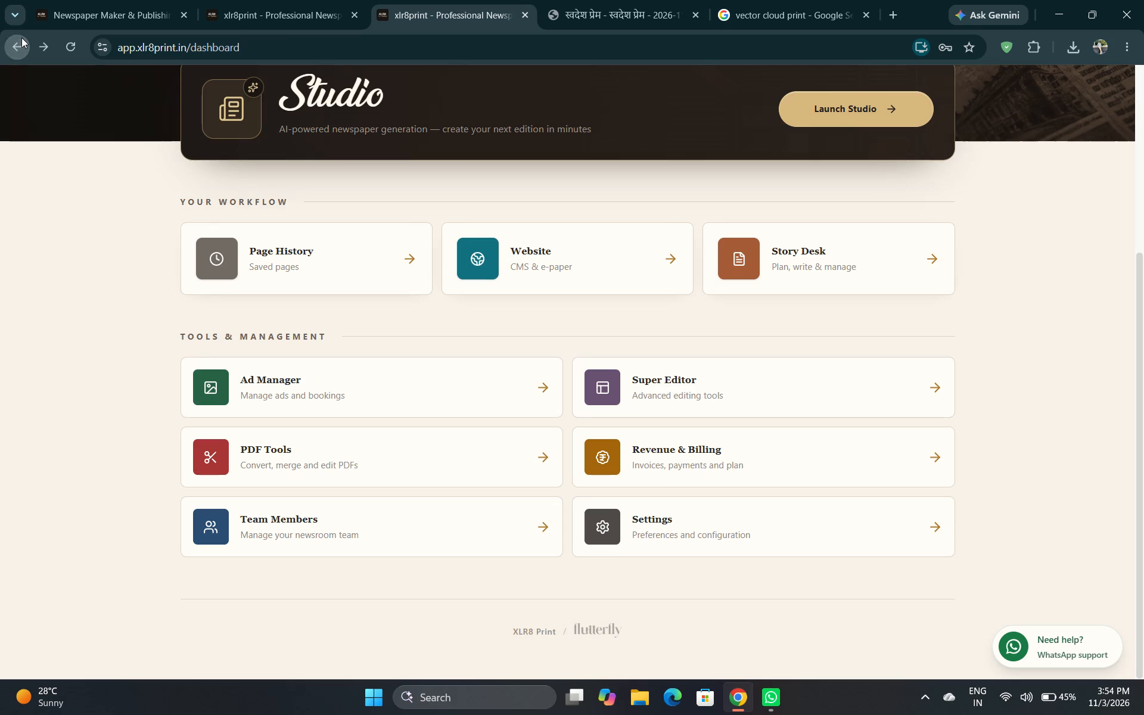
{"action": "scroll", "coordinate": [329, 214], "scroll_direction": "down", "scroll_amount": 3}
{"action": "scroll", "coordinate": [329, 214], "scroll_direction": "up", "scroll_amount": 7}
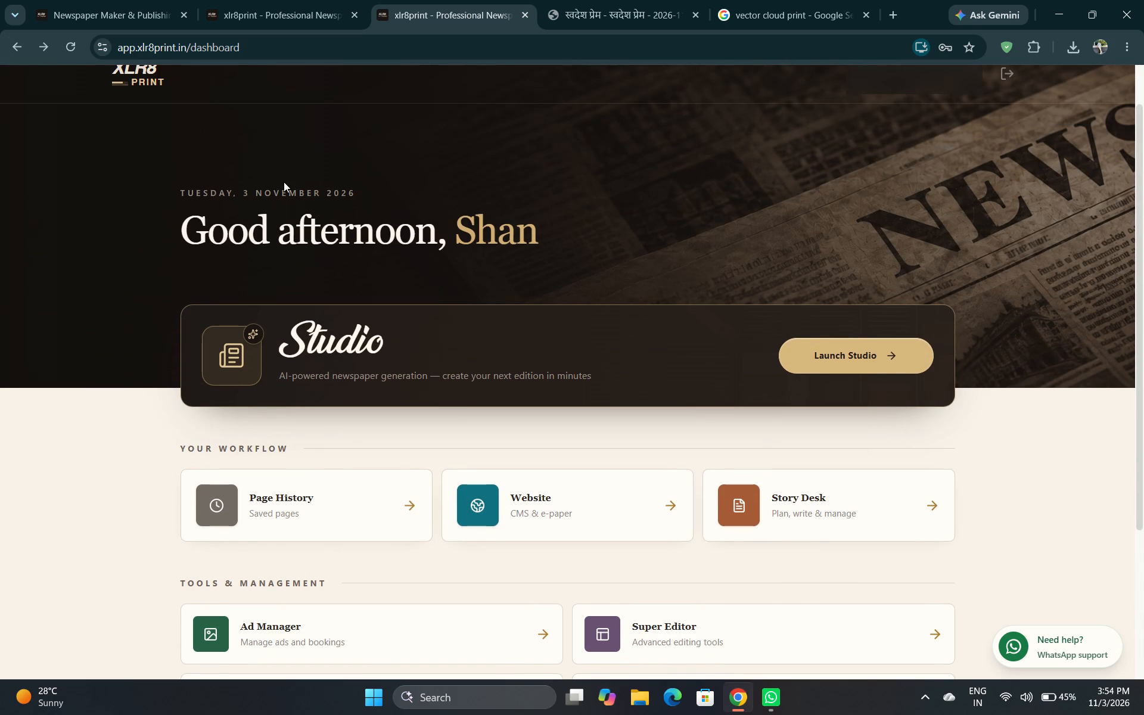
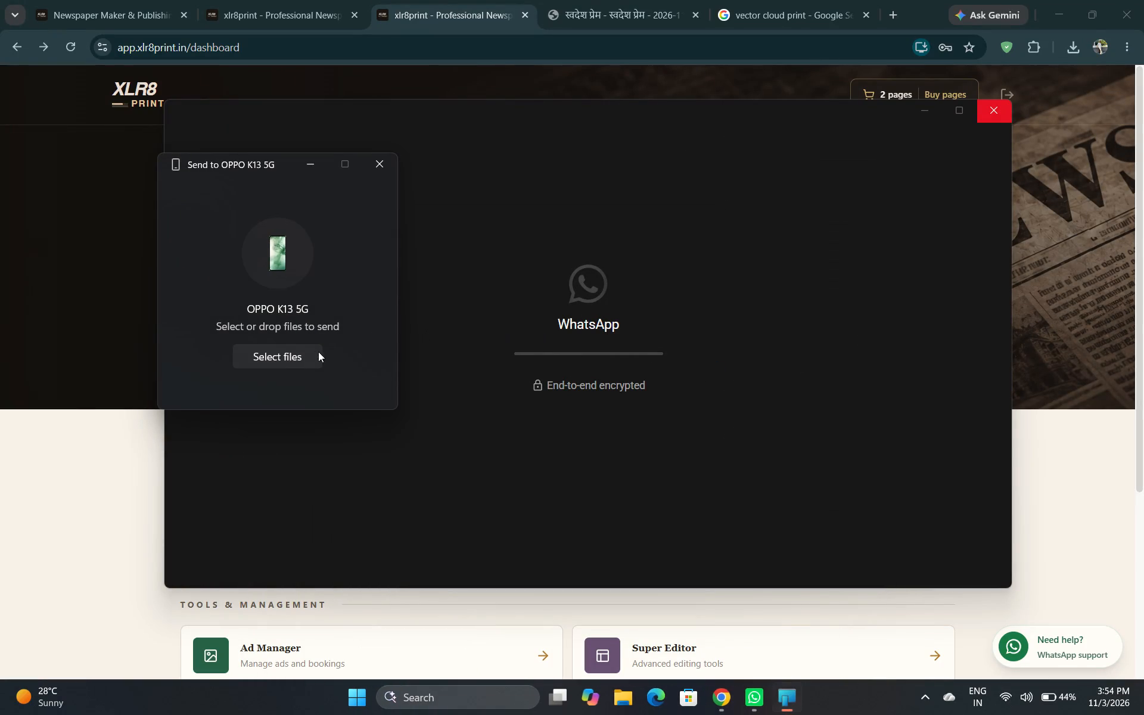
Browse the computer's files for one to send to the OPPO K13 5G phone.
{"action": "left_click", "coordinate": [295, 357]}
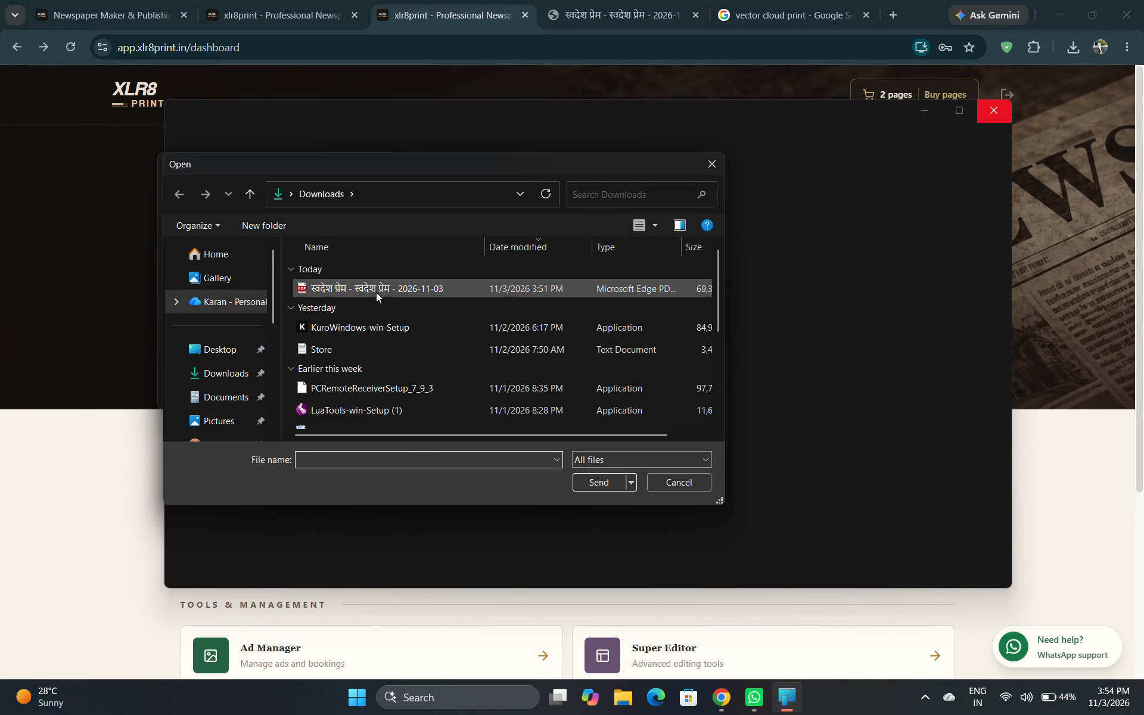
Send today's PDF "स्वदेश प्रेम - स्वदेश प्रेम - 2026-11-03" from Downloads to the OPPO K13 5G phone.
{"action": "left_click", "coordinate": [376, 292]}
{"action": "left_click", "coordinate": [614, 478]}
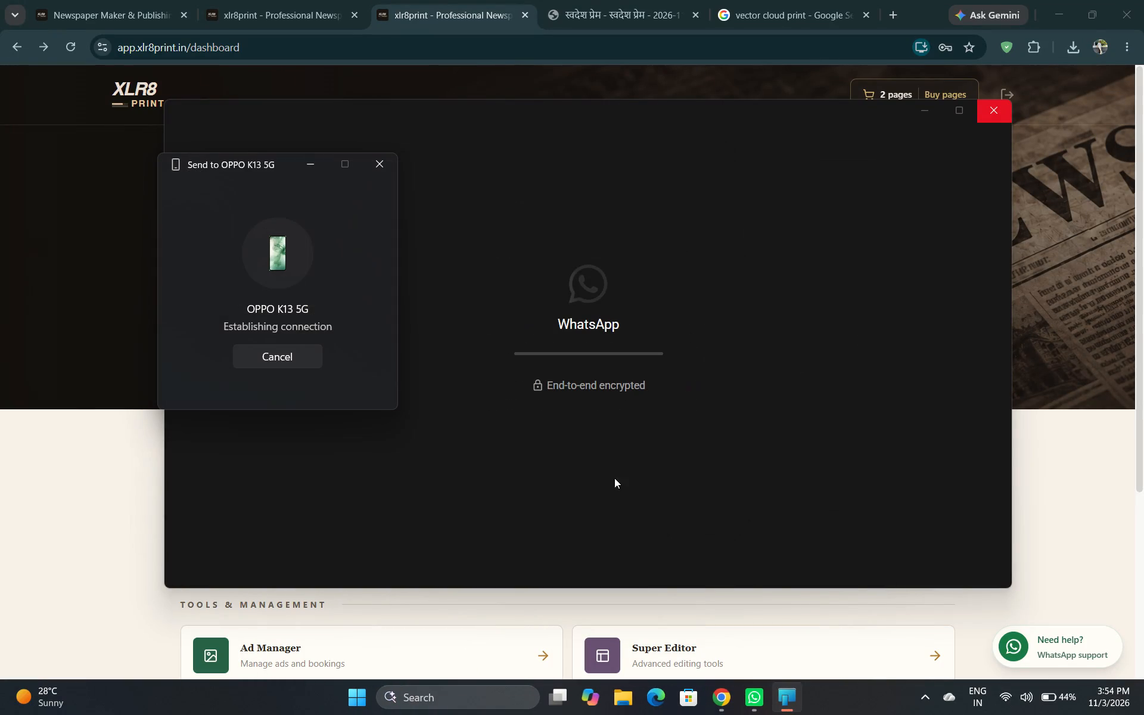